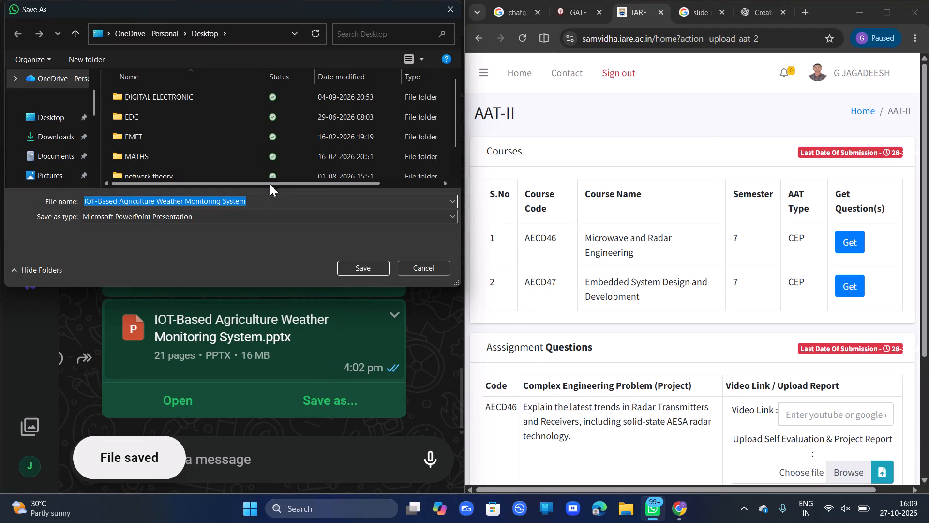
Add "embeded" in front of the presentation's file name so it reads "embeded IOT-Based Agriculture Weather Monitoring System".
{"action": "left_click", "coordinate": [83, 197]}
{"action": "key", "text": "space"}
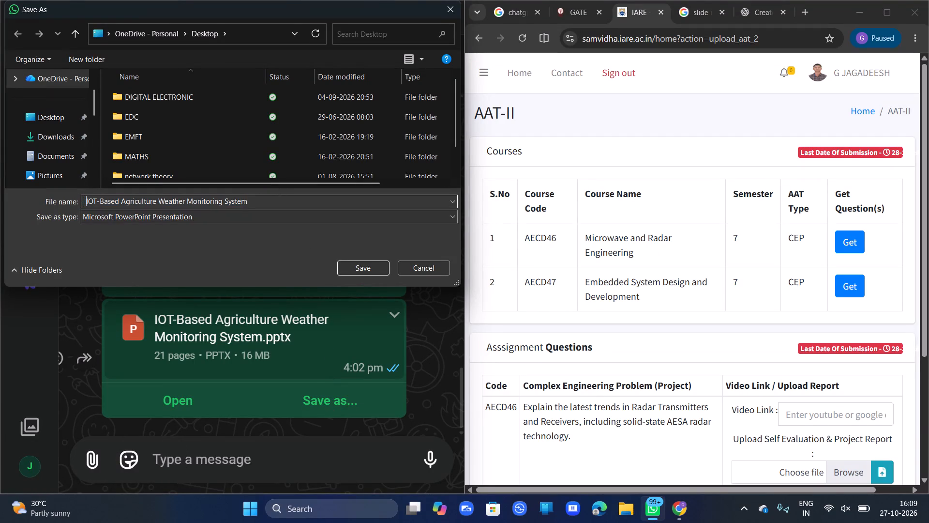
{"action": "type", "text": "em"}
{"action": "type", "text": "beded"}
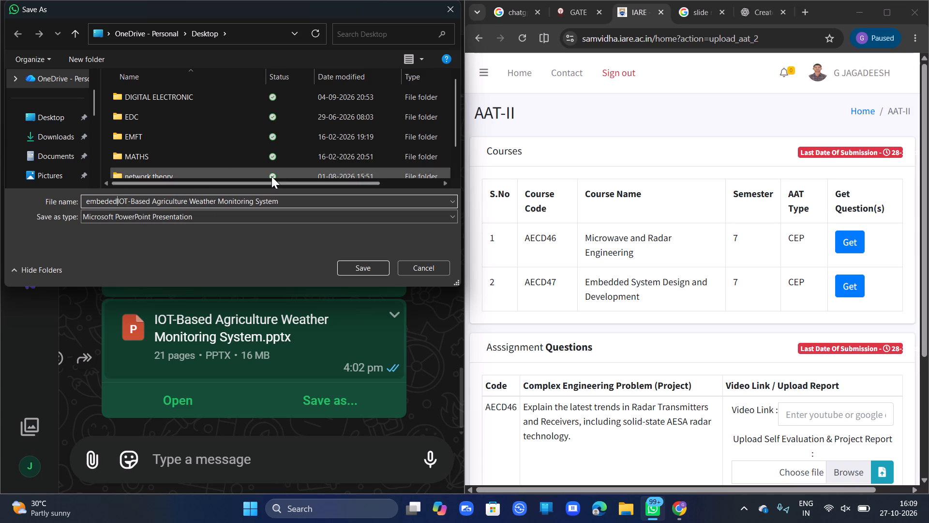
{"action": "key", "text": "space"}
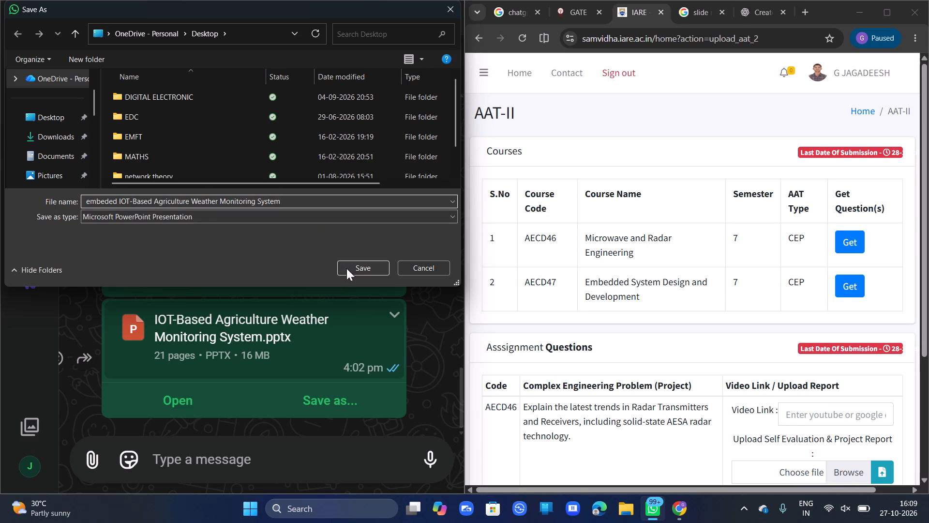
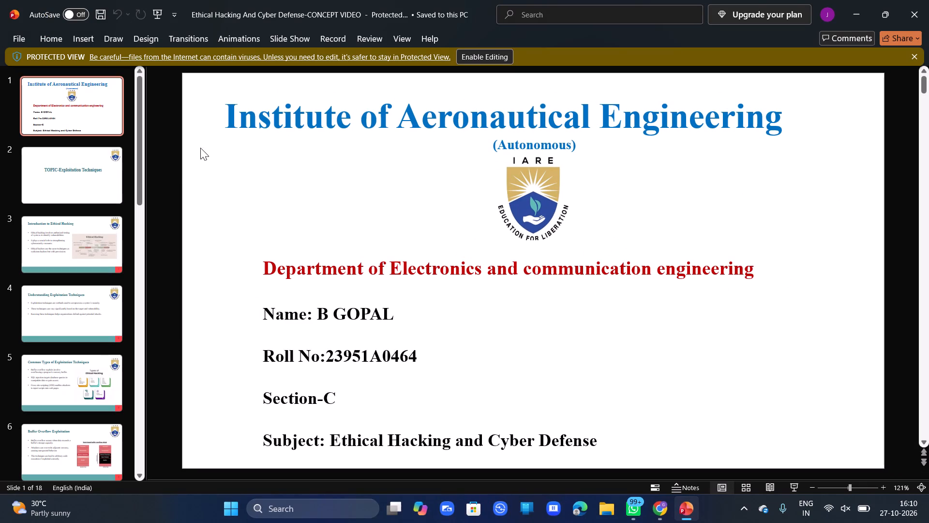
Enable editing of the Ethical Hacking And Cyber Defense presentation and copy the institute logo from its first slide.
{"action": "left_click", "coordinate": [469, 51]}
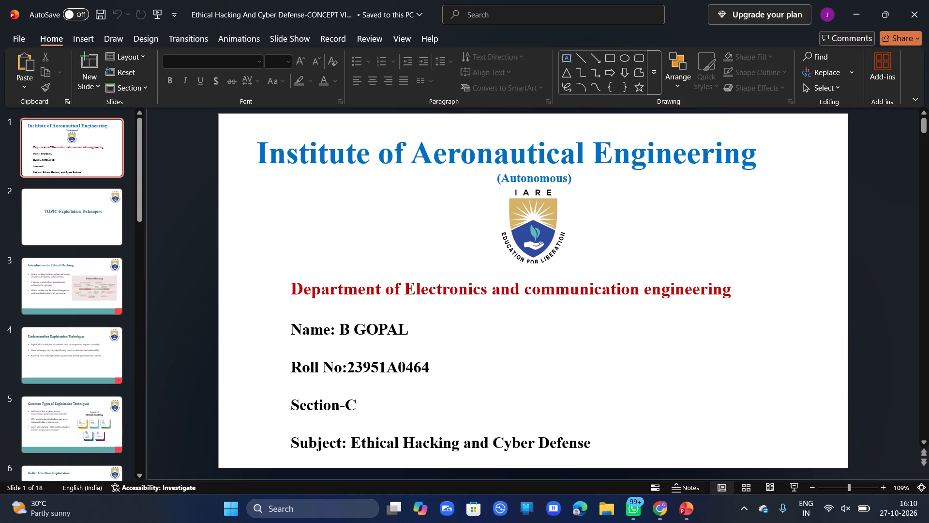
{"action": "left_click", "coordinate": [255, 147]}
{"action": "left_click", "coordinate": [515, 235]}
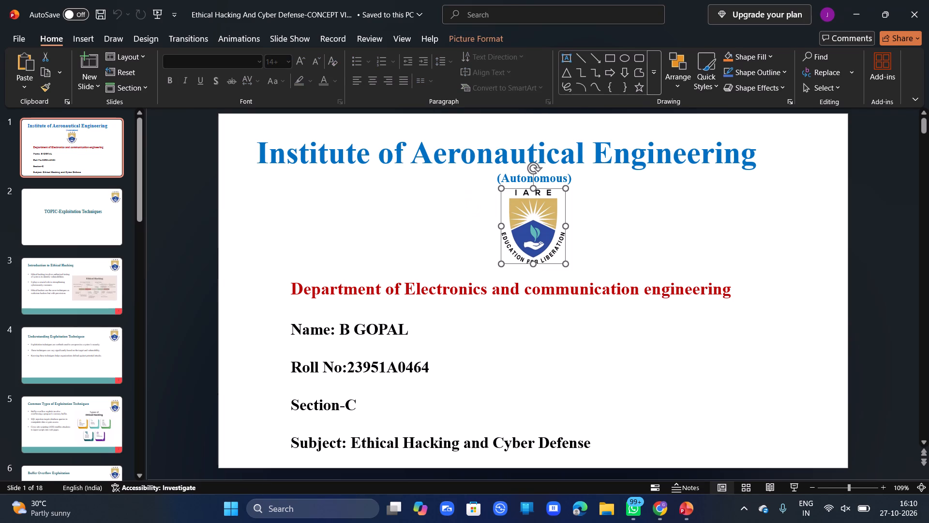
{"action": "key", "text": "ctrl+c"}
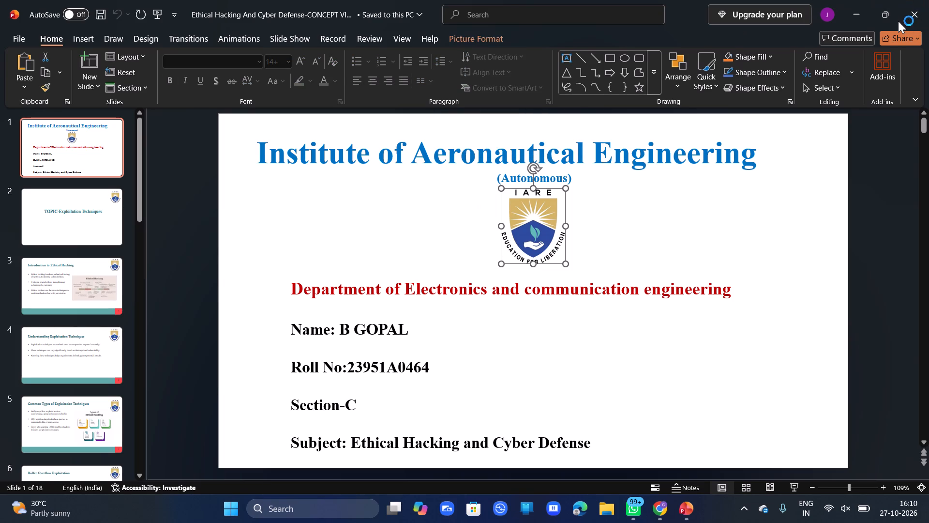
Reduce the presentation from full screen to a smaller window and switch to File Explorer.
{"action": "left_click", "coordinate": [888, 21]}
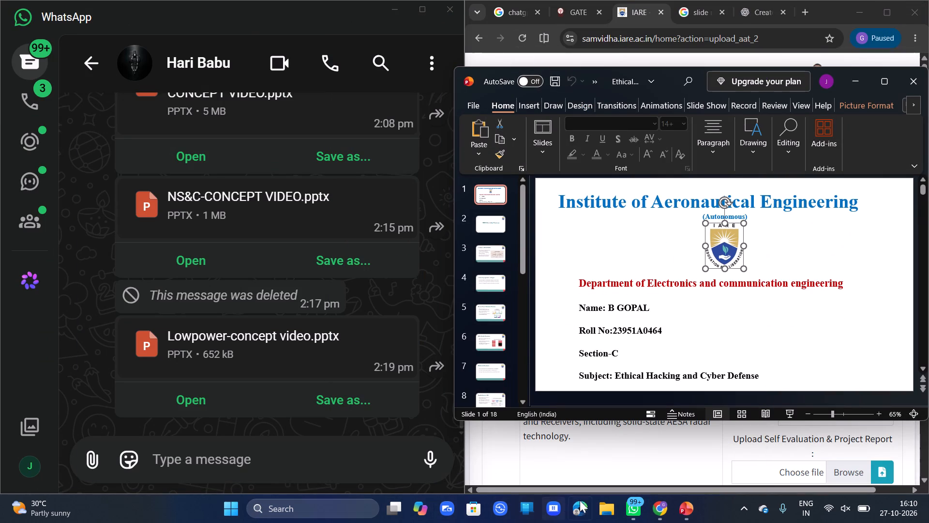
{"action": "left_click", "coordinate": [603, 505]}
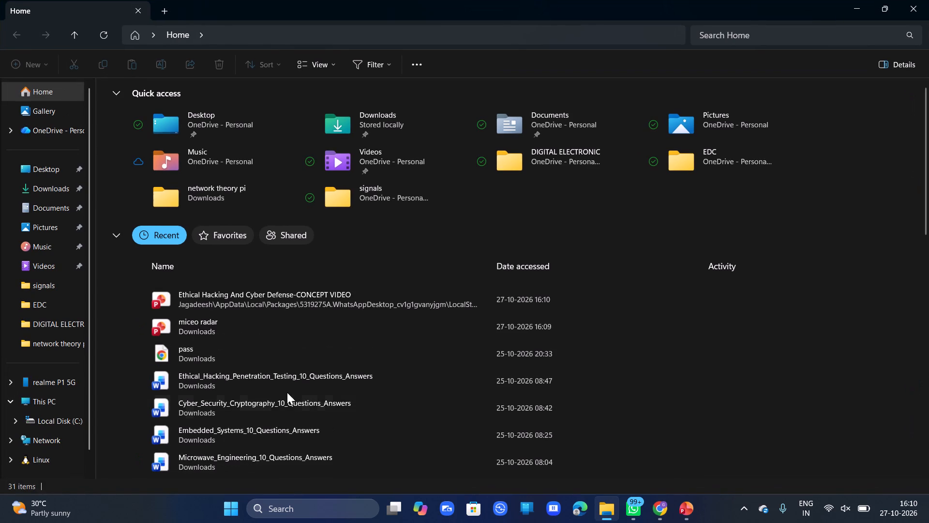
Open the miceo radar presentation from the recent files, enlarge it to full screen and enable editing.
{"action": "double_click", "coordinate": [234, 329]}
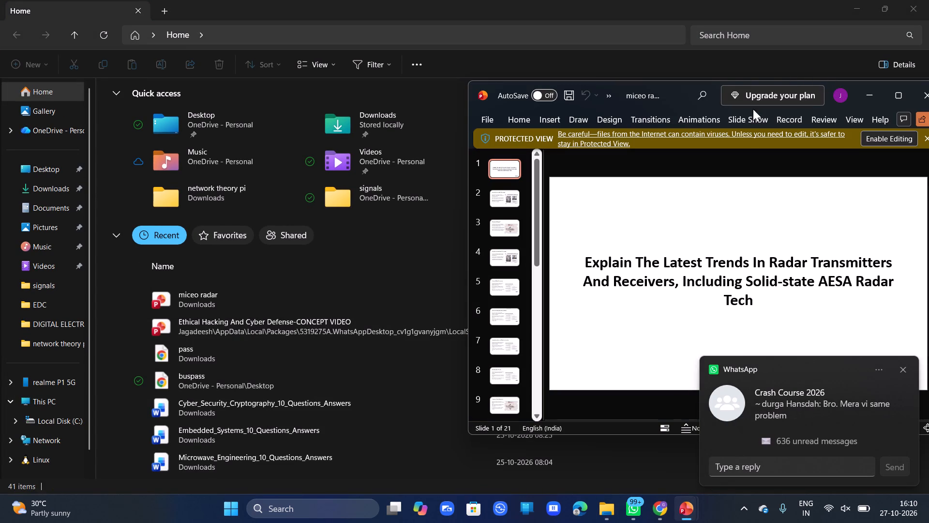
{"action": "left_click_drag", "start_coordinate": [674, 84], "coordinate": [285, 122]}
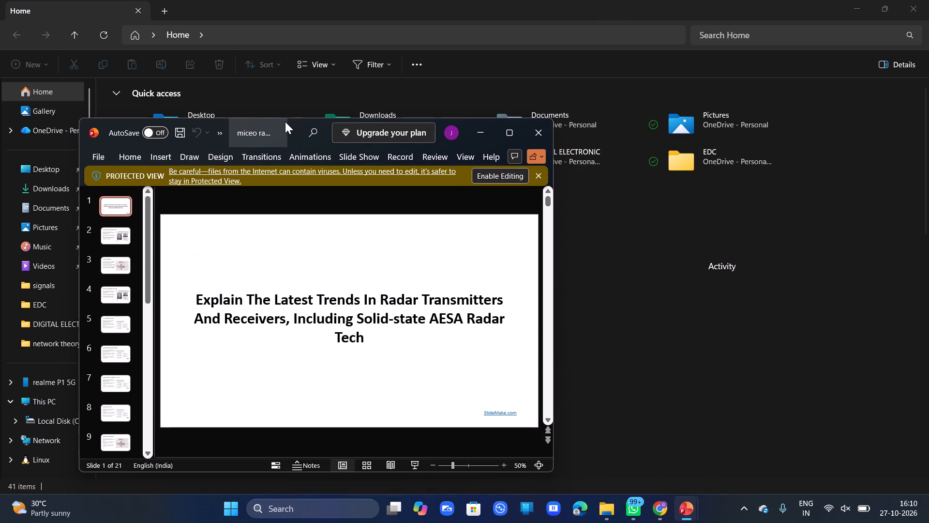
{"action": "left_click", "coordinate": [853, 0]}
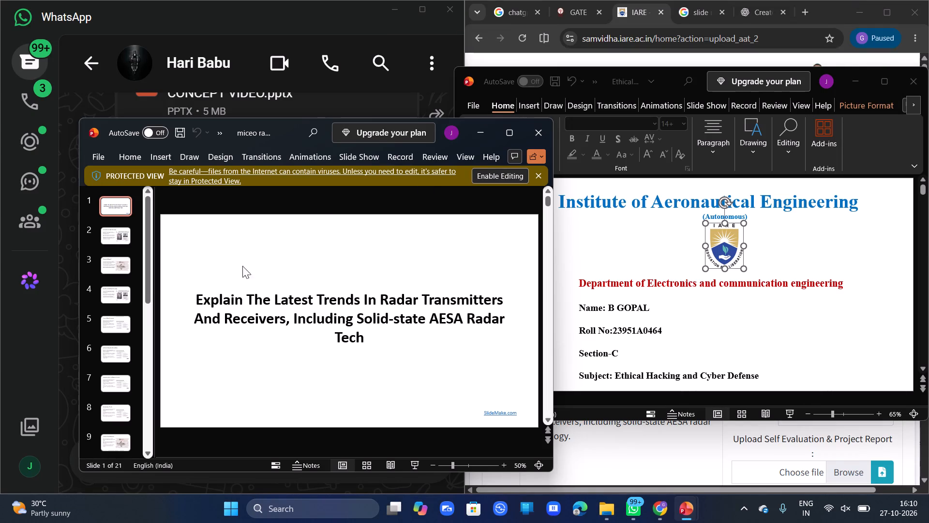
{"action": "scroll", "coordinate": [147, 304], "scroll_direction": "up", "scroll_amount": 1}
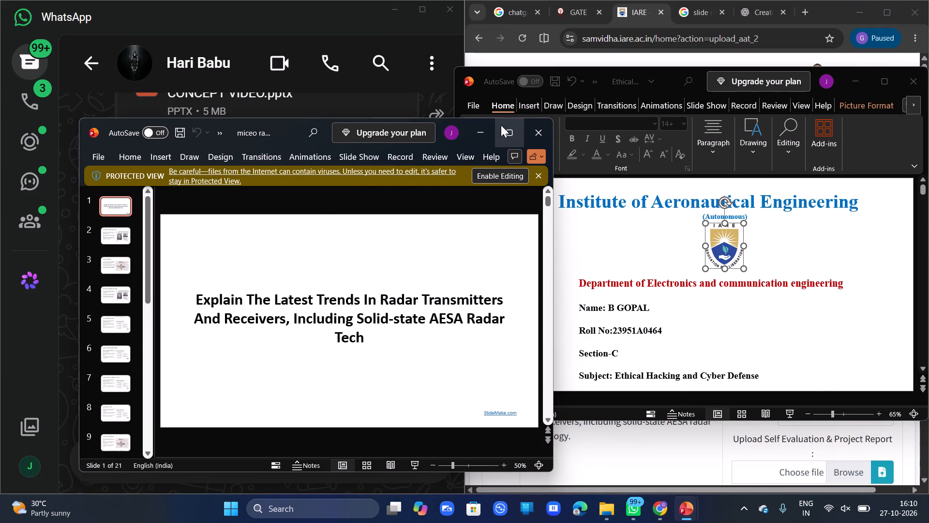
{"action": "left_click", "coordinate": [503, 126]}
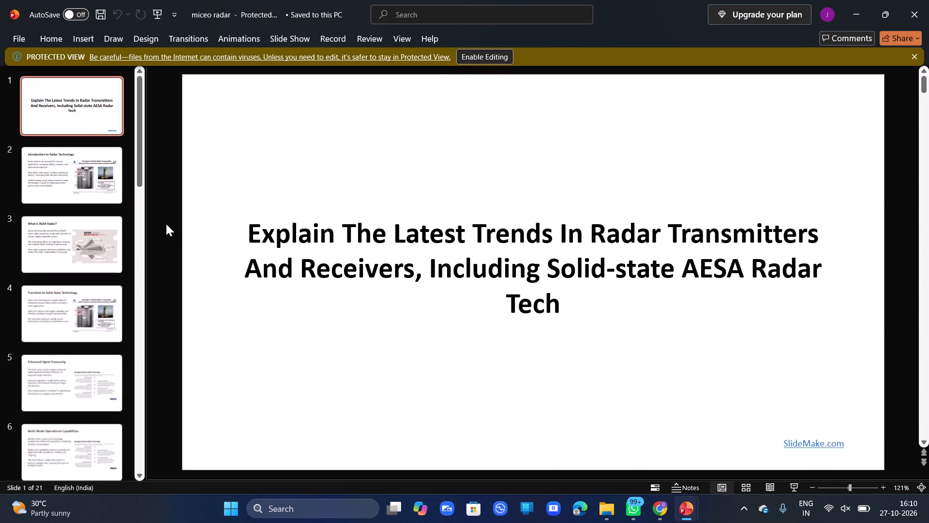
{"action": "scroll", "coordinate": [166, 224], "scroll_direction": "up", "scroll_amount": 2}
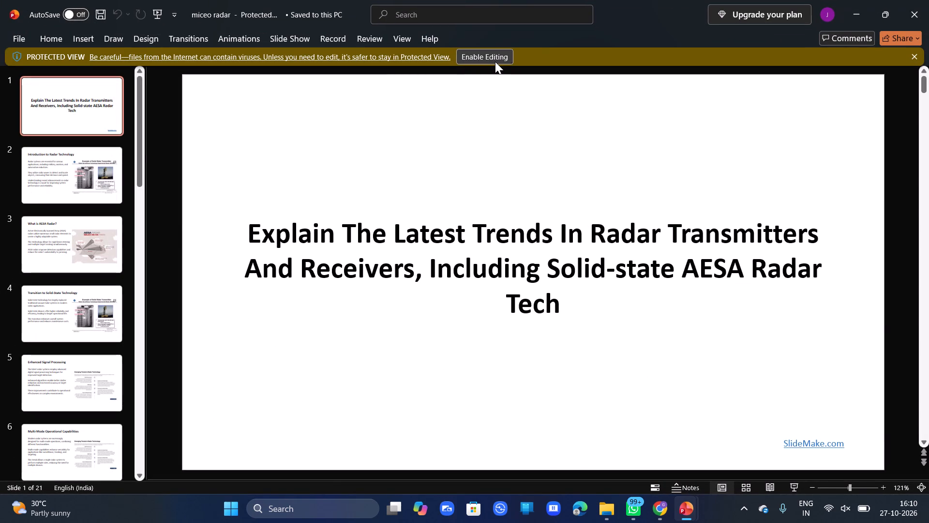
{"action": "left_click", "coordinate": [495, 62]}
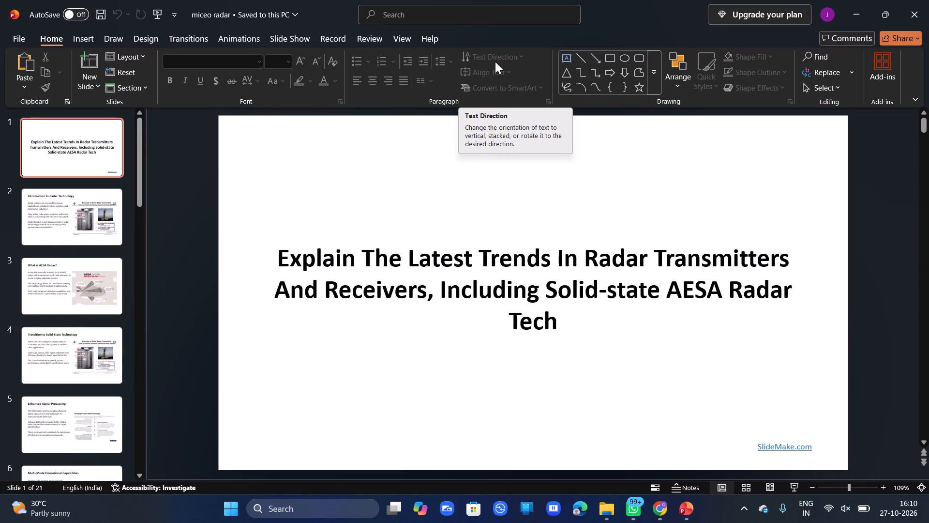
{"action": "left_click", "coordinate": [331, 344]}
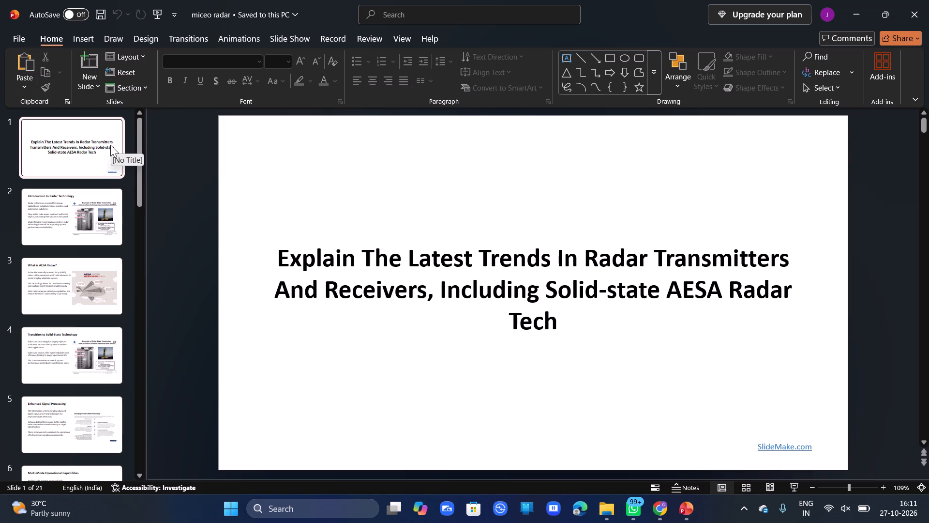
Add a new blank slide to the miceo radar presentation and move it ahead of the title slide as slide 1.
{"action": "left_click", "coordinate": [92, 69]}
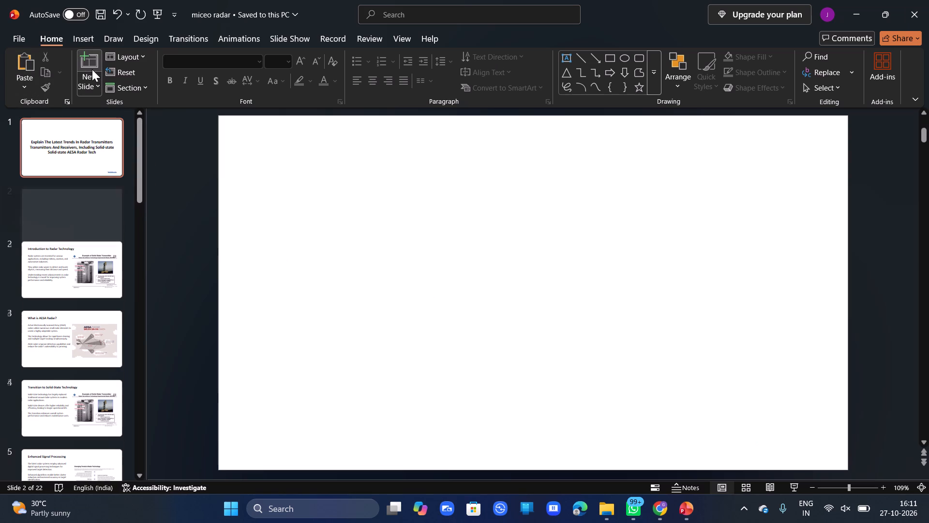
{"action": "left_click_drag", "start_coordinate": [79, 202], "coordinate": [86, 147]}
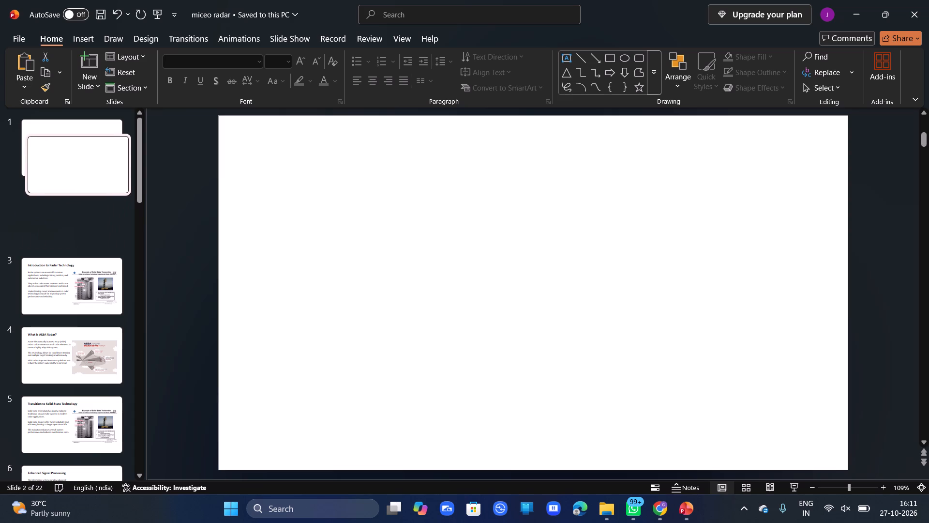
{"action": "left_click_drag", "start_coordinate": [86, 147], "coordinate": [89, 123]}
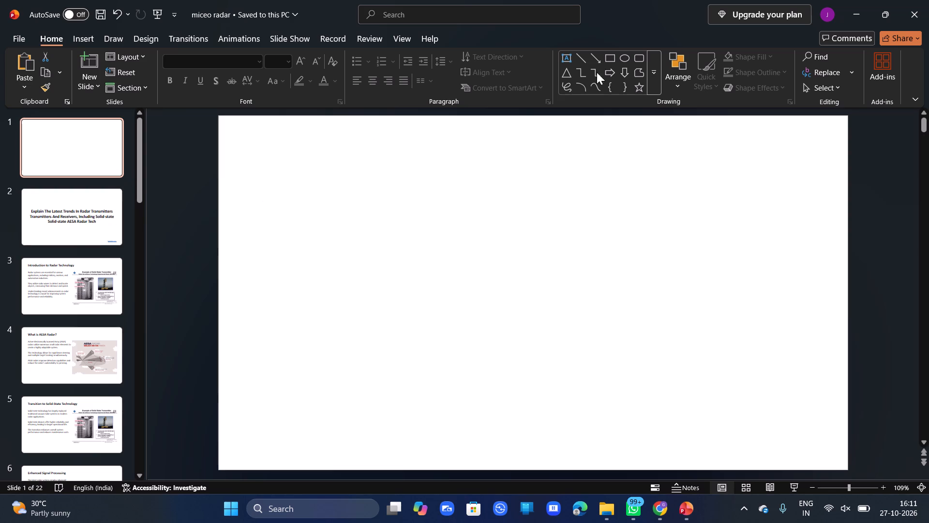
Reduce the miceo radar presentation to a smaller window and place it beside the Ethical Hacking presentation.
{"action": "left_click", "coordinate": [882, 19]}
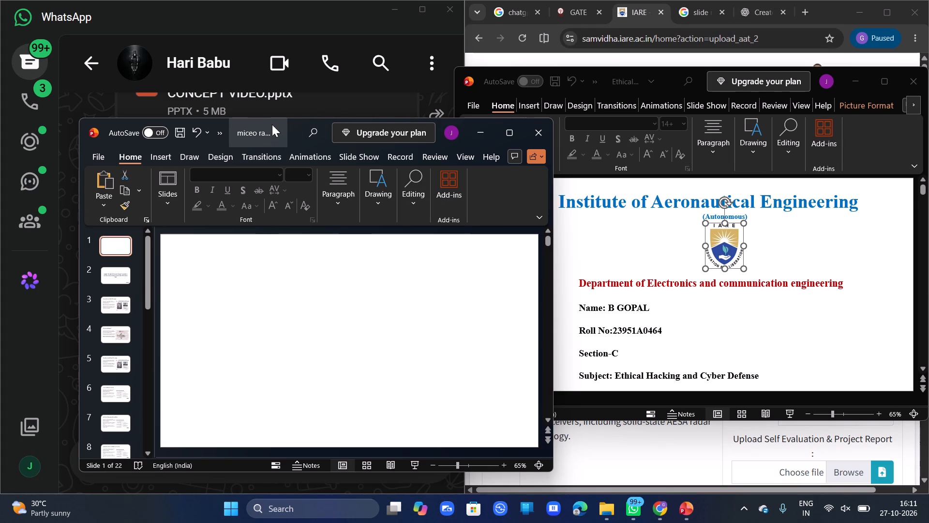
{"action": "left_click_drag", "start_coordinate": [287, 123], "coordinate": [211, 78]}
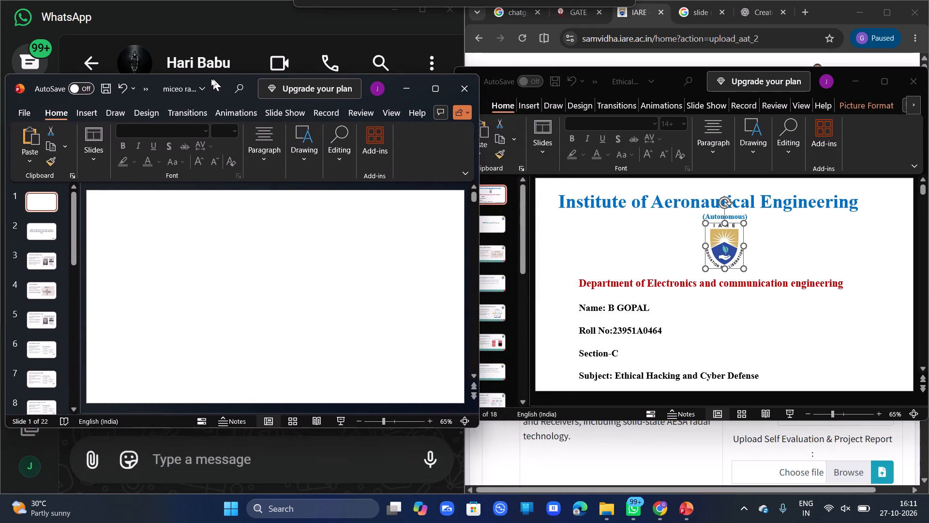
{"action": "left_click_drag", "start_coordinate": [211, 78], "coordinate": [213, 89]}
Paste the copied IARE institute logo onto the blank first slide of the miceo radar presentation.
{"action": "left_click", "coordinate": [239, 225]}
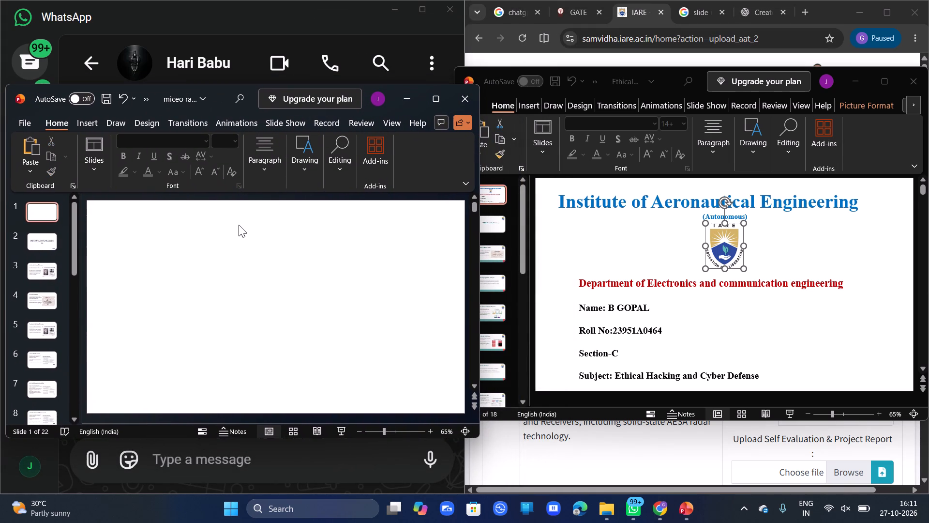
{"action": "left_click", "coordinate": [167, 235]}
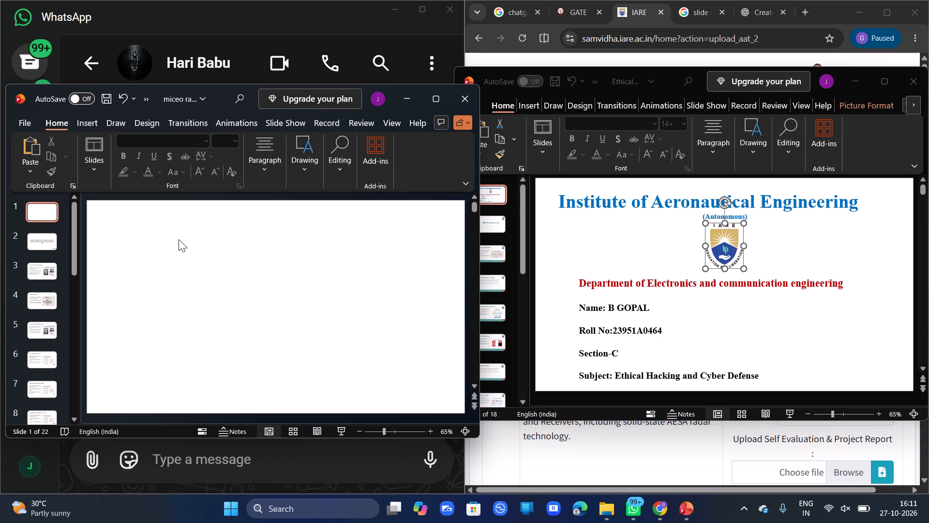
{"action": "double_click", "coordinate": [179, 239]}
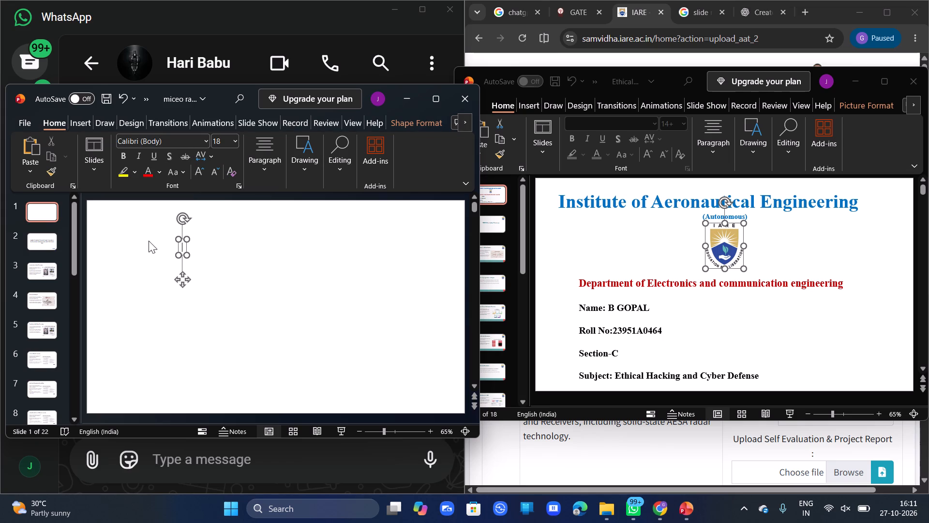
{"action": "left_click", "coordinate": [150, 231]}
{"action": "double_click", "coordinate": [161, 219]}
{"action": "left_click", "coordinate": [154, 222]}
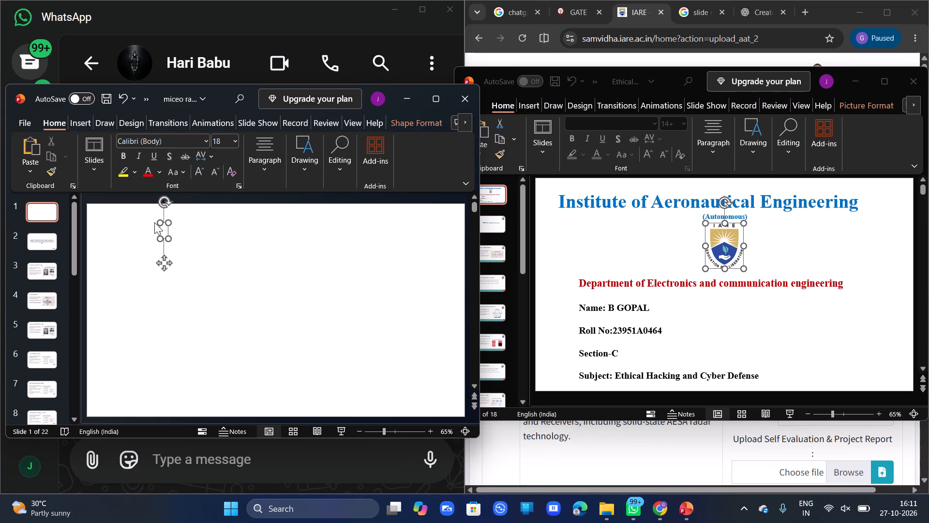
{"action": "key", "text": "ctrl+v"}
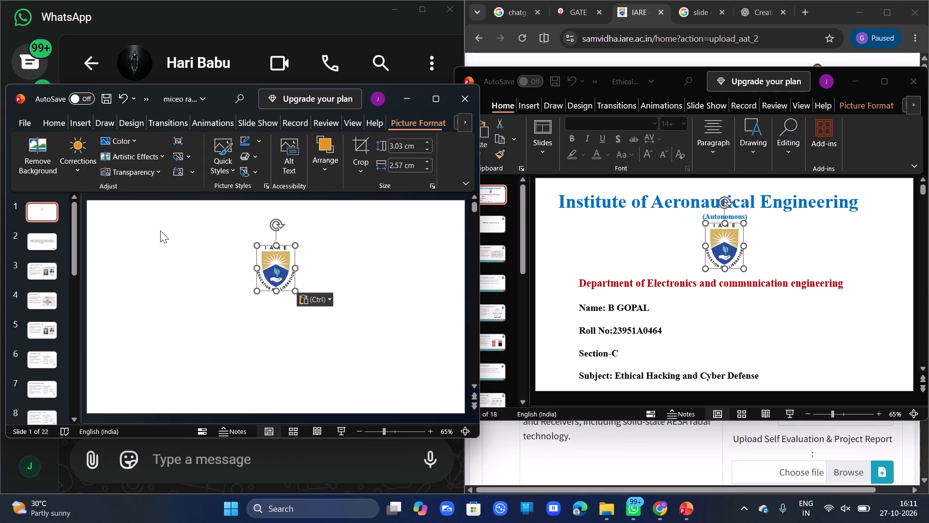
{"action": "left_click", "coordinate": [160, 231]}
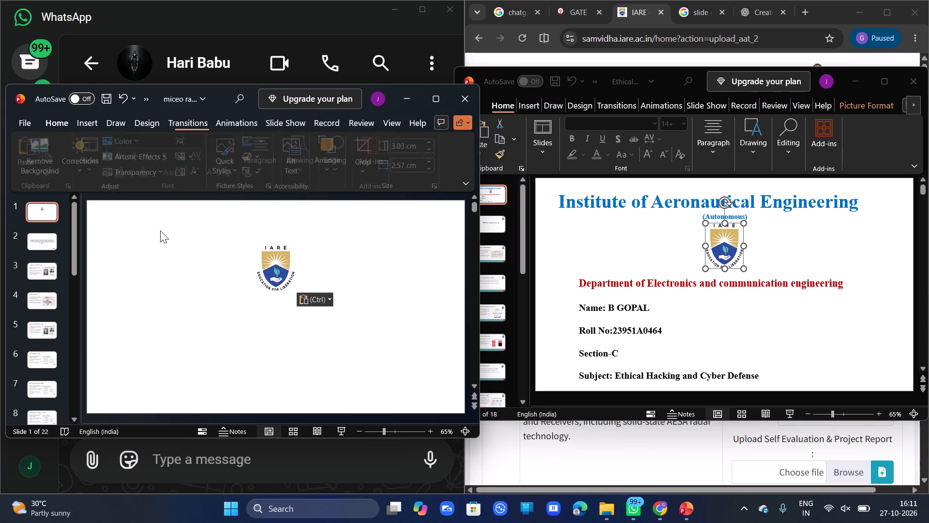
Select the "Institute of Aeronautical Engineering" heading text on the first slide of the Ethical Hacking presentation.
{"action": "left_click", "coordinate": [580, 207]}
{"action": "left_click_drag", "start_coordinate": [559, 201], "coordinate": [633, 198]}
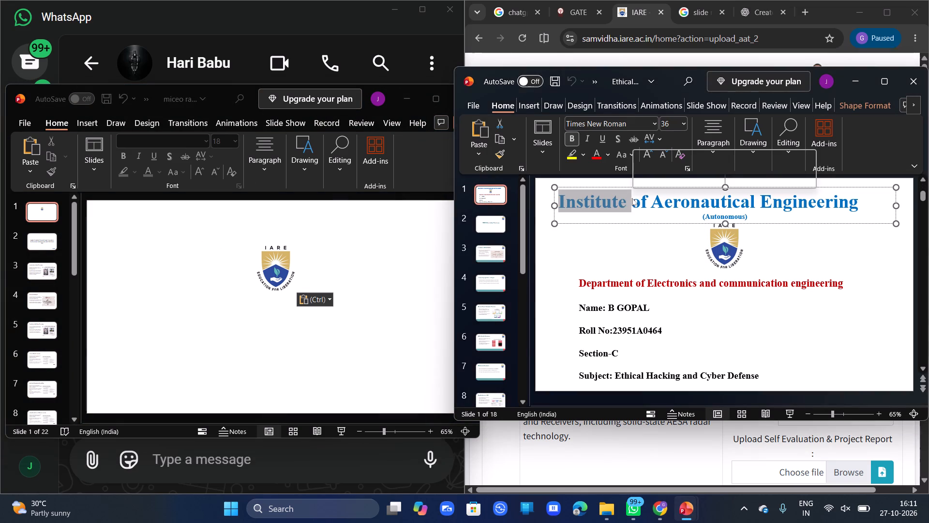
Copy the "Institute of Aeronautical Engineering (Autonomous)" heading from the Ethical Hacking presentation onto slide 1 of the miceo radar presentation.
{"action": "left_click", "coordinate": [614, 229]}
{"action": "left_click", "coordinate": [557, 200]}
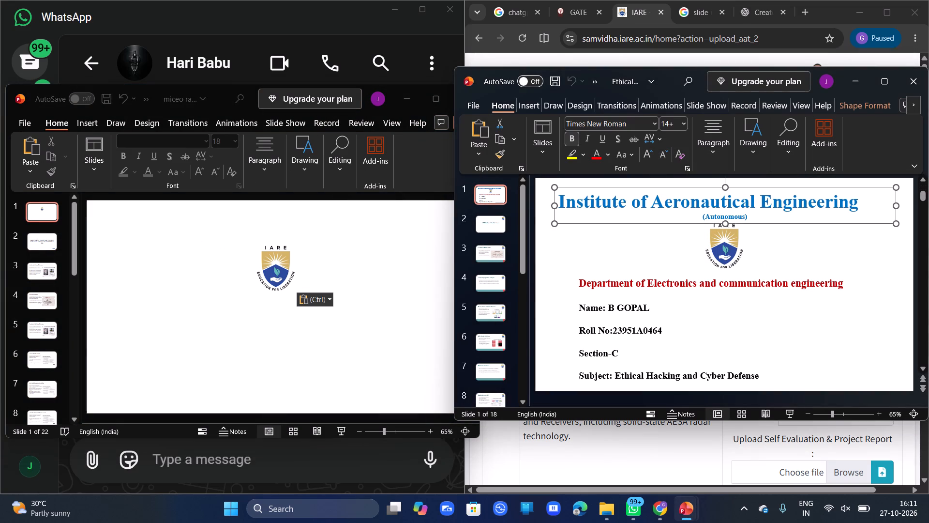
{"action": "key", "text": "ctrl+c"}
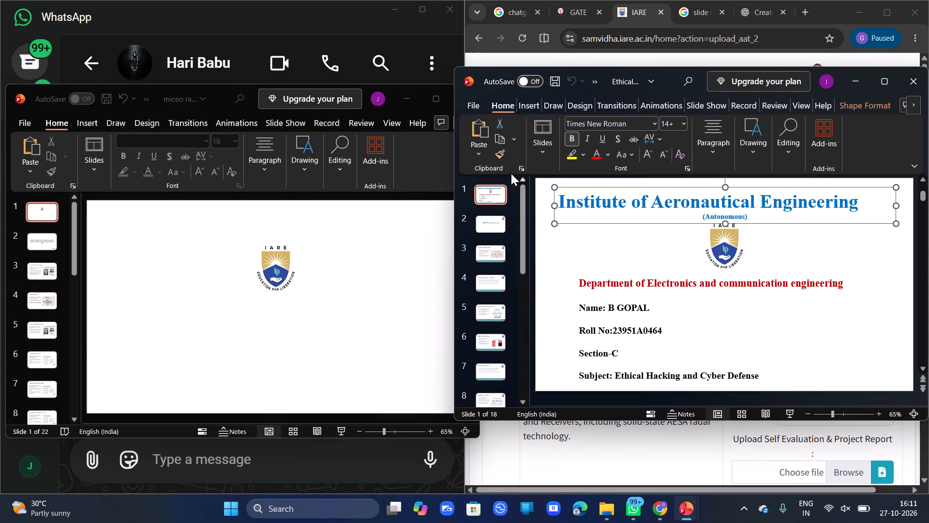
{"action": "left_click", "coordinate": [154, 222]}
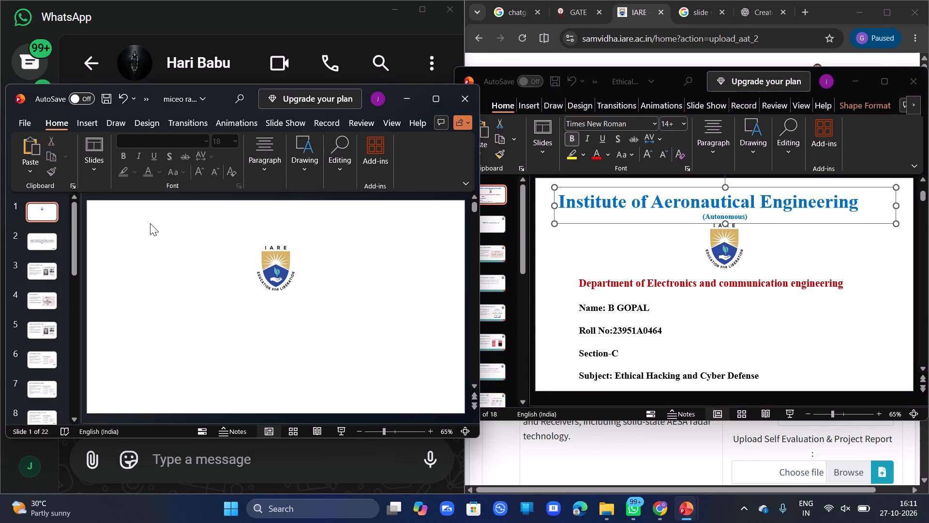
{"action": "left_click", "coordinate": [150, 224]}
{"action": "key", "text": "ctrl+v"}
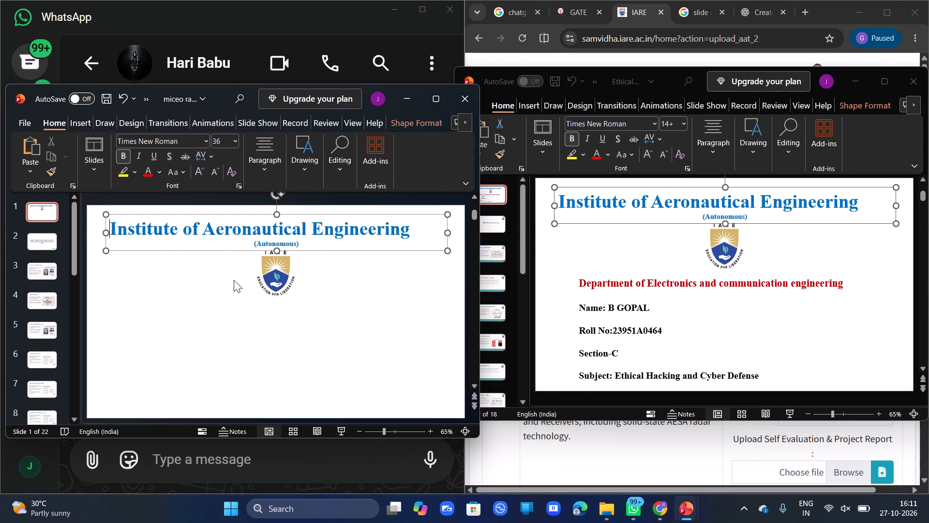
{"action": "left_click", "coordinate": [316, 328]}
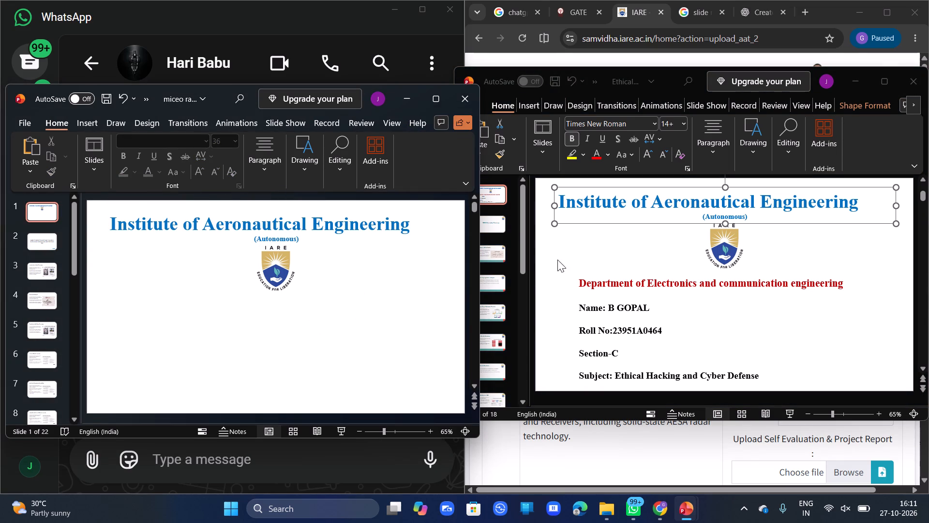
Copy the department and student details text box from the Ethical Hacking title slide onto slide 1 of the miceo radar presentation.
{"action": "left_click", "coordinate": [570, 279]}
{"action": "left_click", "coordinate": [578, 282]}
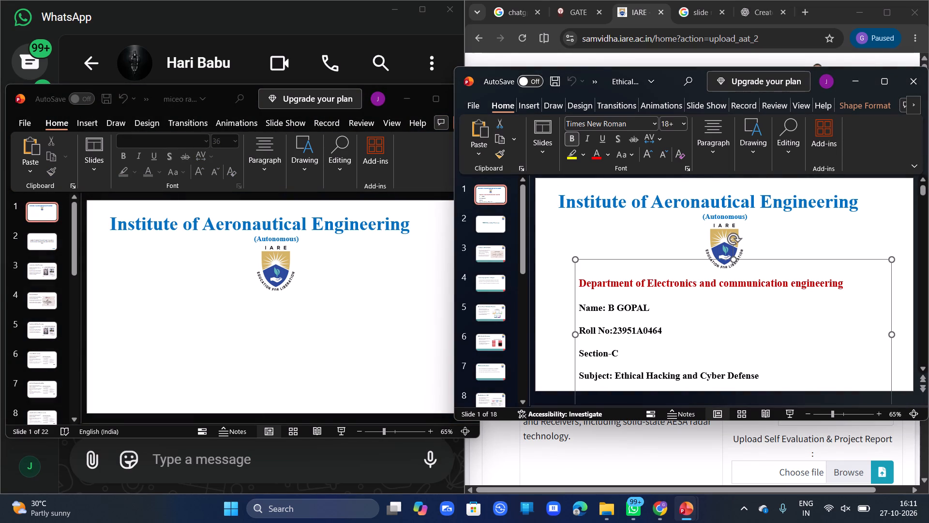
{"action": "key", "text": "ctrl+c"}
{"action": "left_click", "coordinate": [197, 328]}
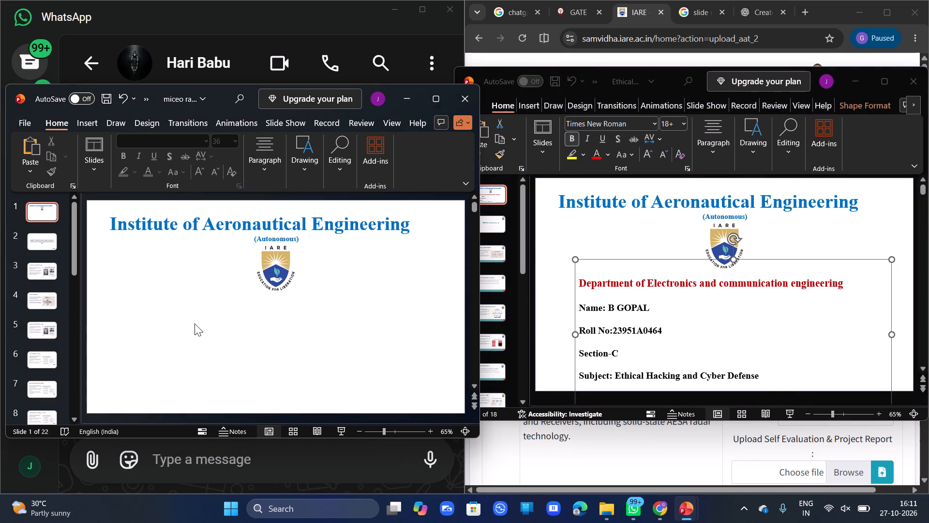
{"action": "left_click", "coordinate": [196, 323], "text": "ctrl"}
{"action": "key", "text": "ctrl+v"}
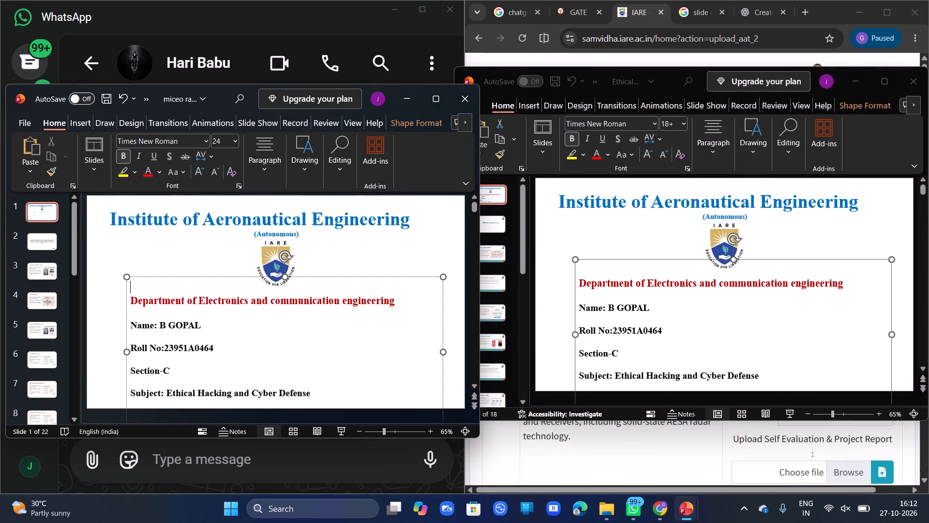
{"action": "left_click", "coordinate": [388, 245]}
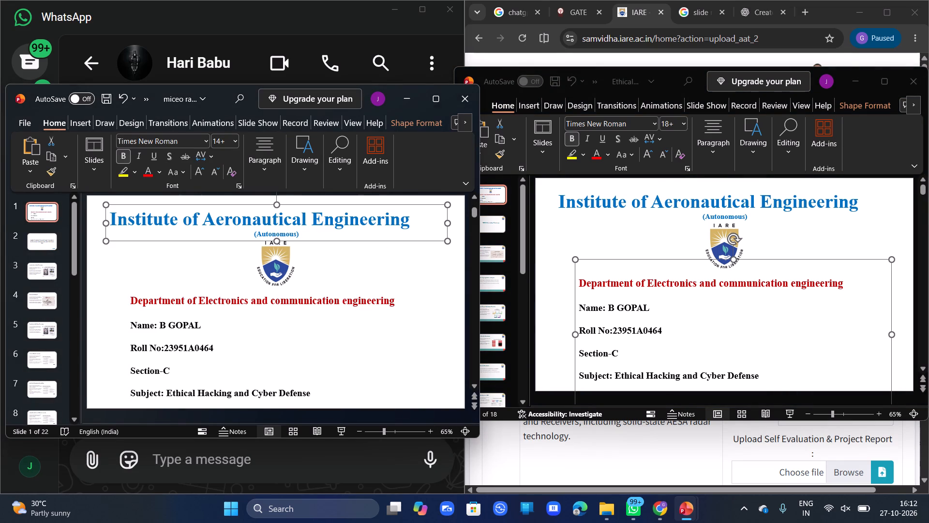
{"action": "scroll", "coordinate": [366, 334], "scroll_direction": "down", "scroll_amount": 1}
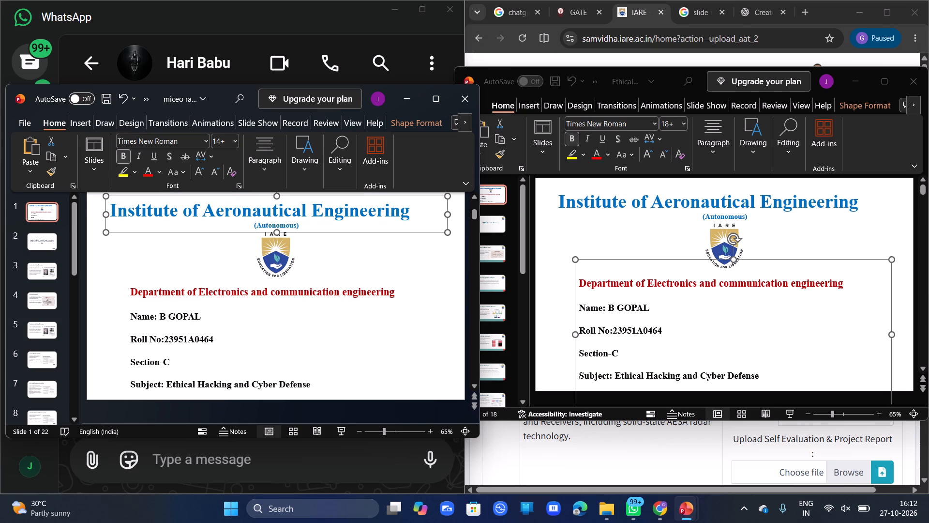
{"action": "scroll", "coordinate": [366, 334], "scroll_direction": "up", "scroll_amount": 1}
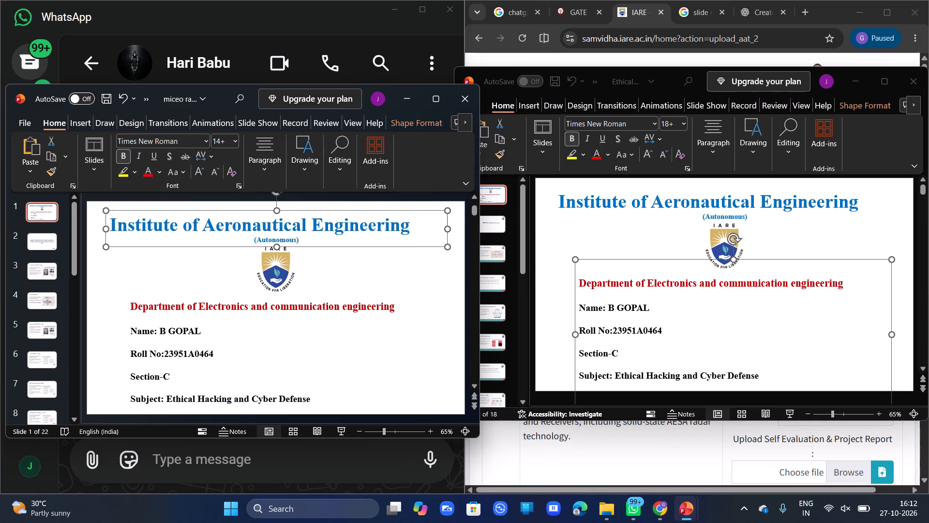
Replace the name on the Ethical Hacking presentation's title slide with the submitting student's name in capitals.
{"action": "left_click", "coordinate": [700, 310]}
{"action": "left_click", "coordinate": [661, 308]}
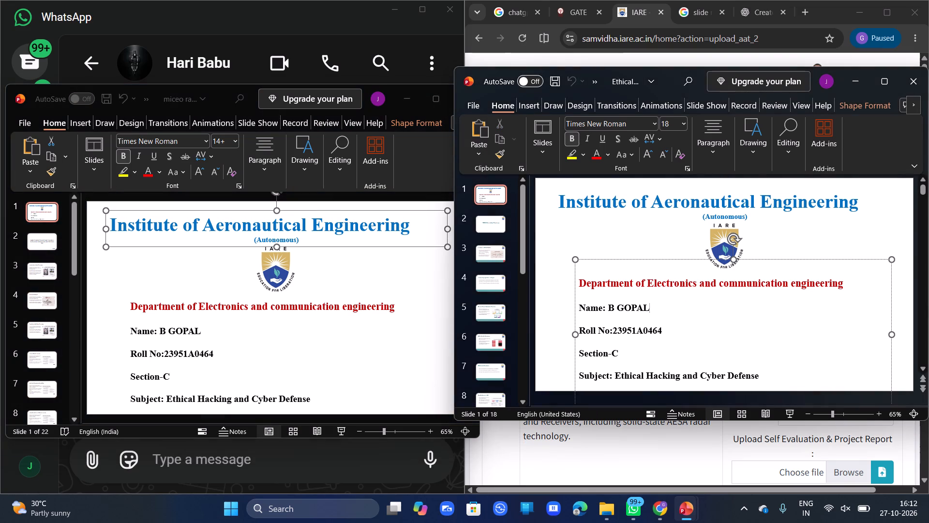
{"action": "key", "text": "BackSpace"}
{"action": "key", "text": "BackSpace"}
{"action": "key", "text": "BackSpace"}
{"action": "key", "text": "BackSpace"}
{"action": "key", "text": "BackSpace"}
{"action": "key", "text": "BackSpace"}
{"action": "key", "text": "BackSpace"}
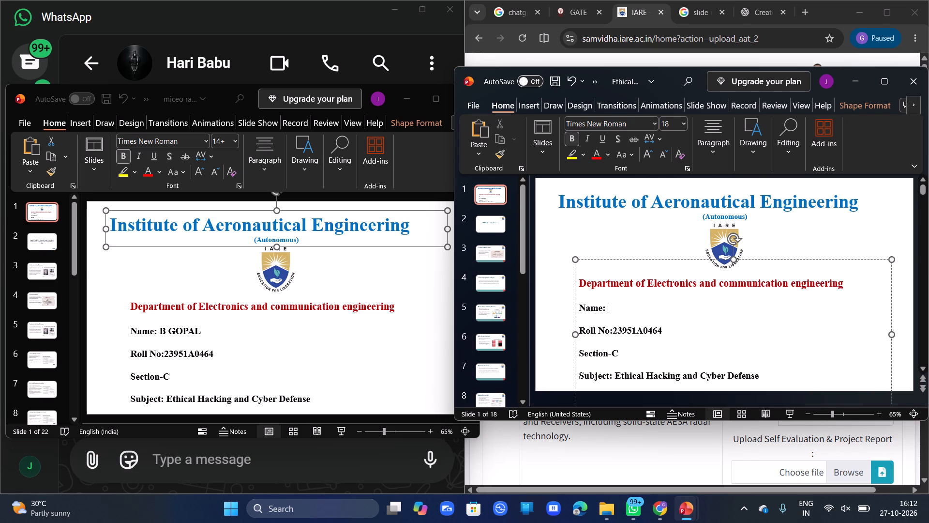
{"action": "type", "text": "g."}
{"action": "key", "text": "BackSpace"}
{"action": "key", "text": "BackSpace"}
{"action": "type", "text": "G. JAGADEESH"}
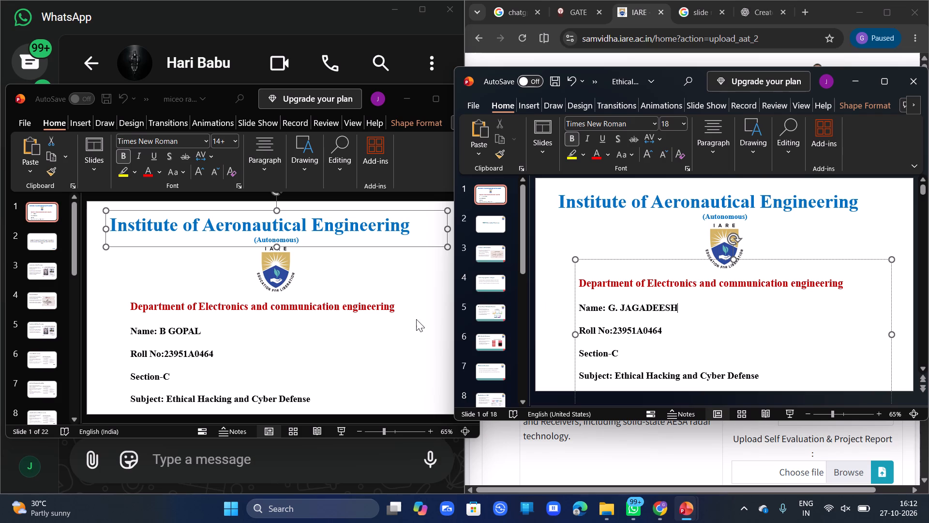
Replace the name on slide 1 of the miceo radar presentation with the submitting student's name in capitals.
{"action": "left_click", "coordinate": [255, 326]}
{"action": "left_click", "coordinate": [247, 342]}
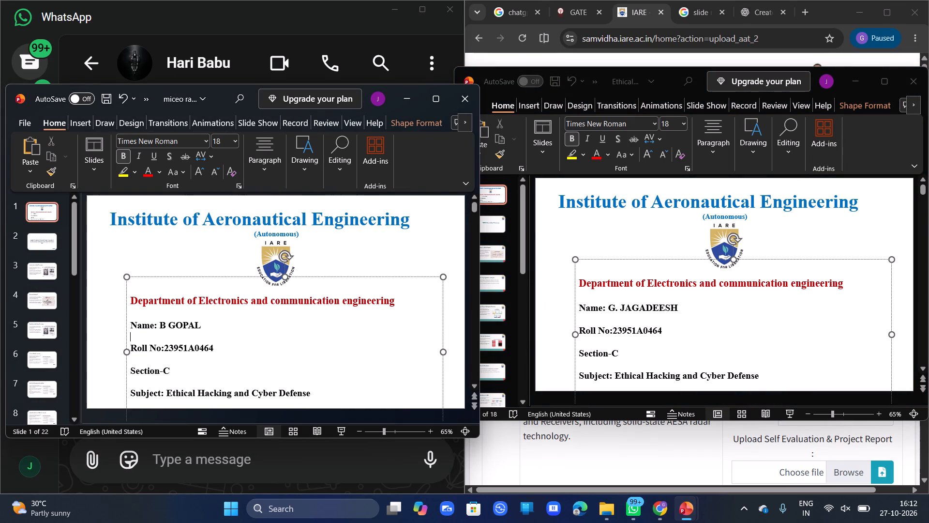
{"action": "left_click", "coordinate": [225, 312]}
{"action": "left_click", "coordinate": [233, 332]}
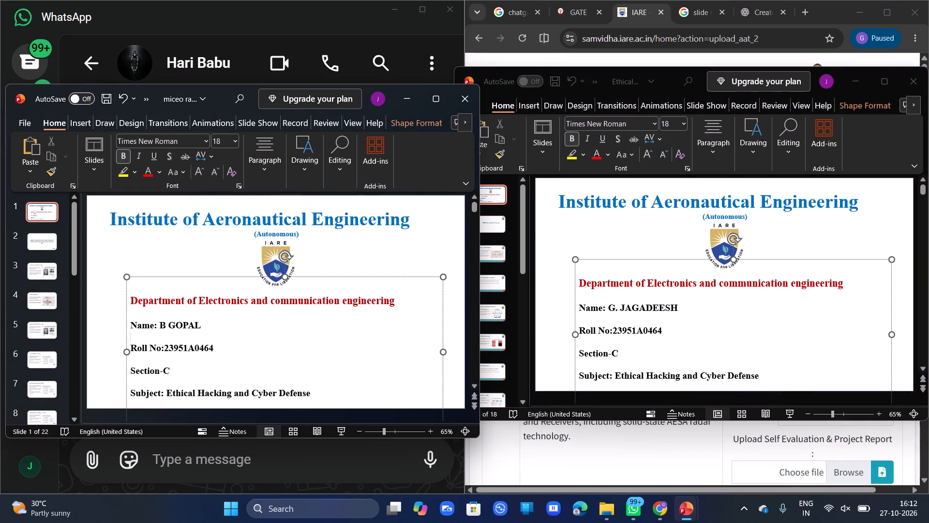
{"action": "left_click", "coordinate": [198, 325]}
{"action": "key", "text": "BackSpace"}
{"action": "key", "text": "BackSpace"}
{"action": "key", "text": "BackSpace"}
{"action": "key", "text": "BackSpace"}
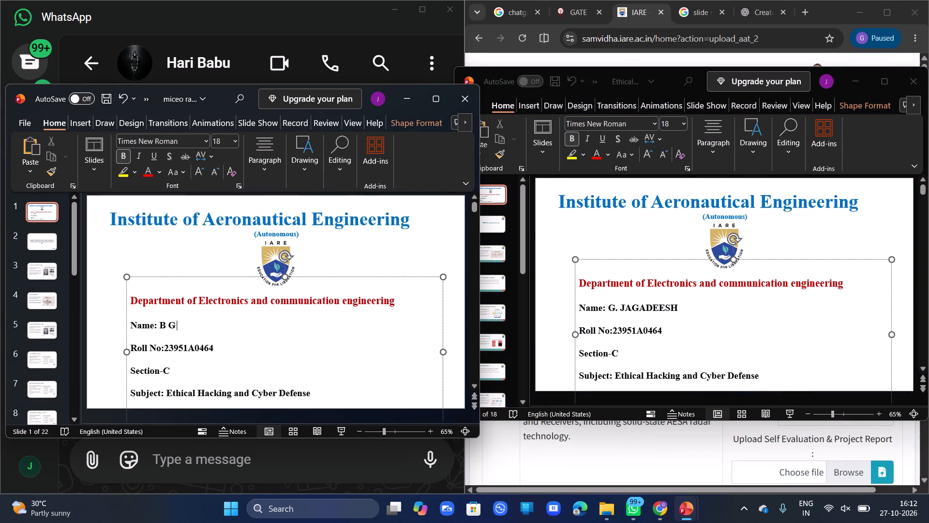
{"action": "key", "text": "BackSpace"}
{"action": "key", "text": "BackSpace"}
{"action": "key", "text": "BackSpace"}
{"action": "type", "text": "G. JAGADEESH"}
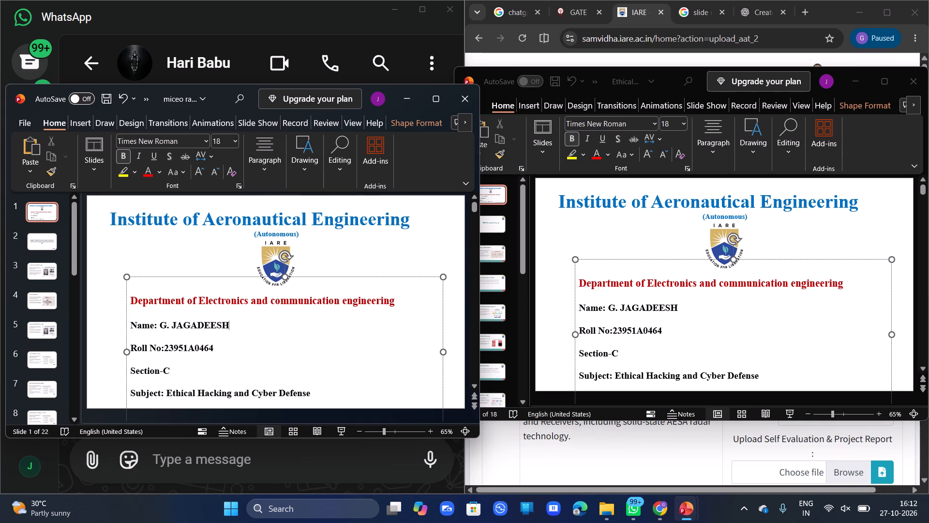
Replace the subject on slide 1 of the miceo radar presentation with "Microwave and Radar Engineering", moving the Ethical Hacking window aside.
{"action": "scroll", "coordinate": [244, 331], "scroll_direction": "down", "scroll_amount": 1}
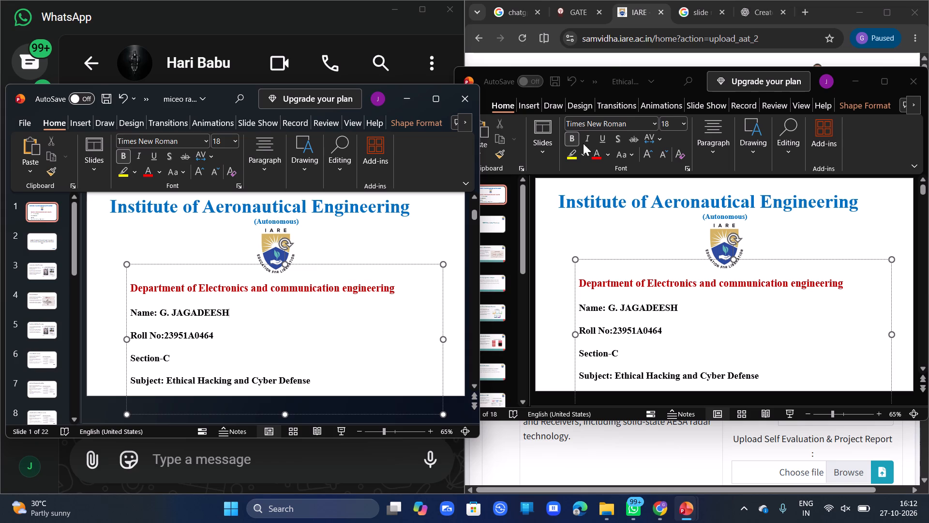
{"action": "left_click_drag", "start_coordinate": [664, 77], "coordinate": [750, 284]}
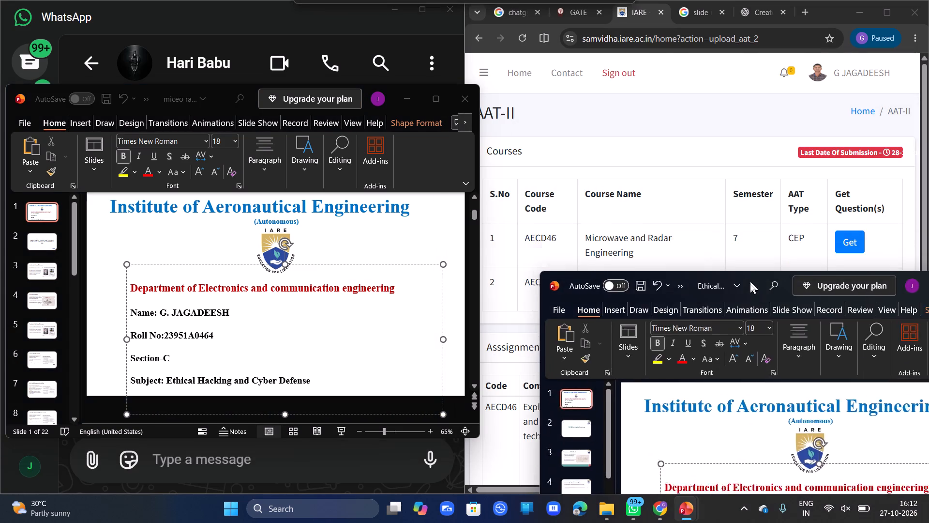
{"action": "left_click_drag", "start_coordinate": [750, 284], "coordinate": [759, 345]}
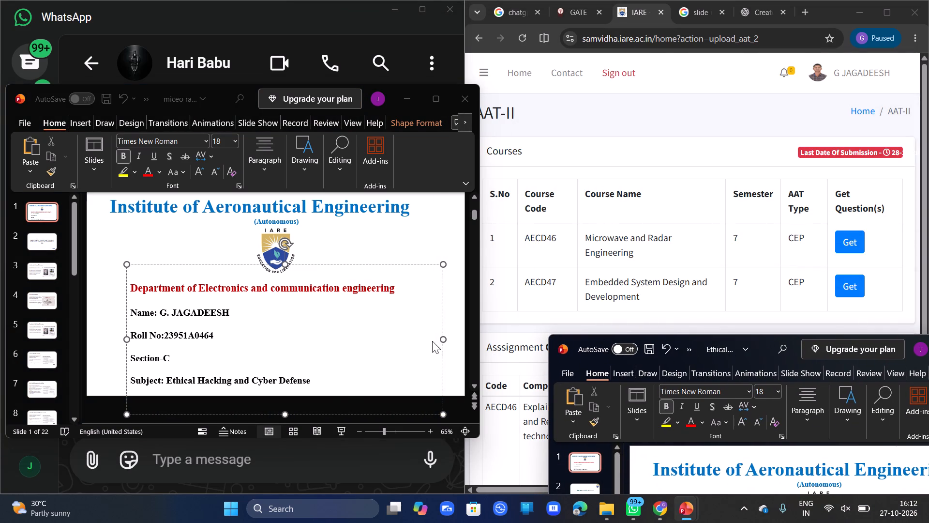
{"action": "left_click", "coordinate": [353, 382]}
{"action": "left_click", "coordinate": [329, 374]}
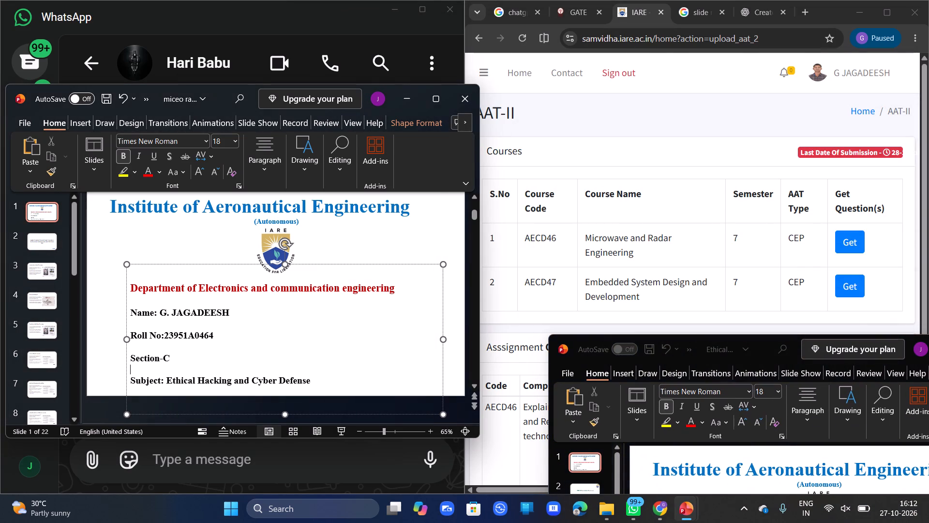
{"action": "left_click", "coordinate": [318, 379]}
{"action": "key", "text": "BackSpace"}
{"action": "key", "text": "BackSpace"}
{"action": "key", "text": "BackSpace"}
{"action": "key", "text": "BackSpace"}
{"action": "key", "text": "BackSpace"}
{"action": "key", "text": "BackSpace"}
{"action": "key", "text": "BackSpace"}
{"action": "key", "text": "BackSpace"}
{"action": "key", "text": "BackSpace"}
{"action": "key", "text": "BackSpace"}
{"action": "key", "text": "BackSpace"}
{"action": "key", "text": "BackSpace"}
{"action": "key", "text": "BackSpace"}
{"action": "key", "text": "BackSpace"}
{"action": "key", "text": "BackSpace"}
{"action": "key", "text": "BackSpace"}
{"action": "key", "text": "BackSpace"}
{"action": "key", "text": "BackSpace"}
{"action": "key", "text": "BackSpace"}
{"action": "key", "text": "BackSpace"}
{"action": "key", "text": "BackSpace"}
{"action": "key", "text": "BackSpace"}
{"action": "key", "text": "BackSpace"}
{"action": "key", "text": "BackSpace"}
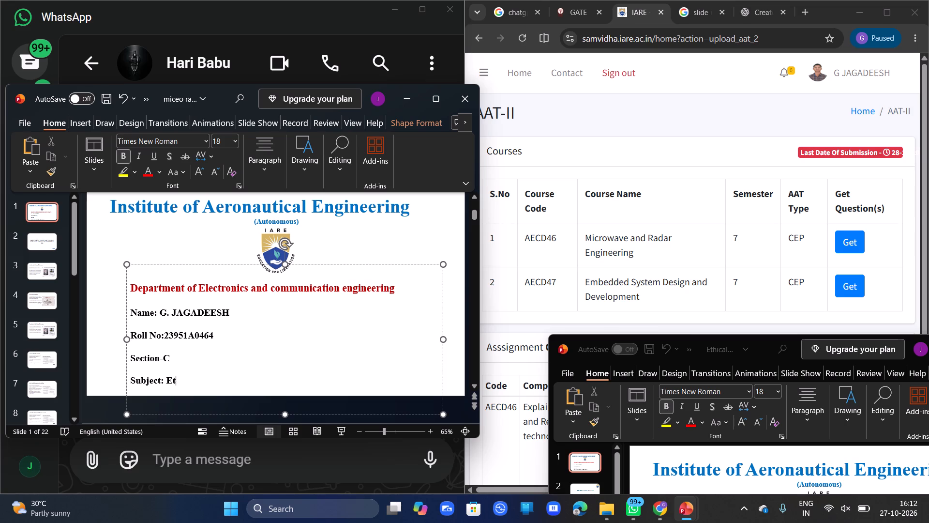
{"action": "key", "text": "BackSpace"}
{"action": "key", "text": "BackSpace"}
{"action": "key", "text": "m"}
{"action": "type", "text": "ic"}
{"action": "type", "text": "ro"}
{"action": "key", "text": "w"}
{"action": "type", "text": "ave"}
{"action": "key", "text": "space"}
{"action": "type", "text": "and"}
{"action": "key", "text": "space"}
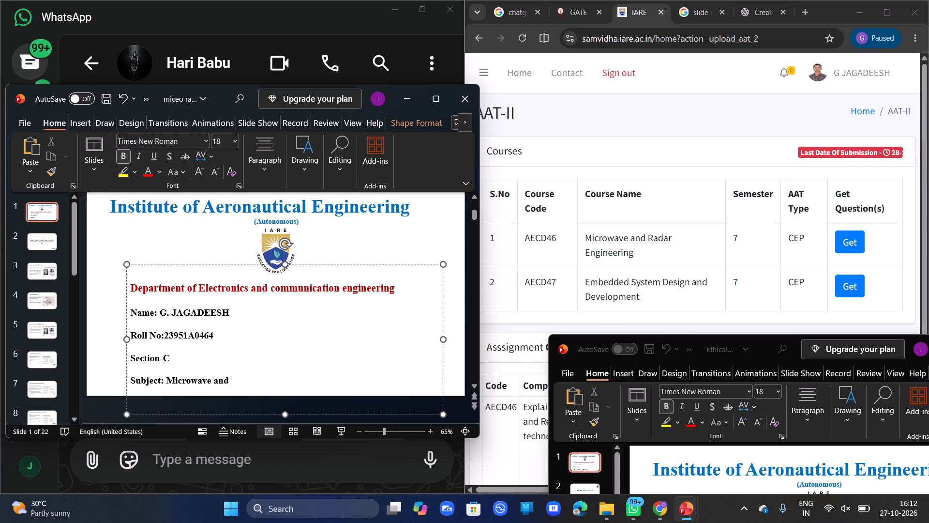
{"action": "type", "text": "Radar"}
{"action": "key", "text": "space"}
{"action": "type", "text": "Engineering"}
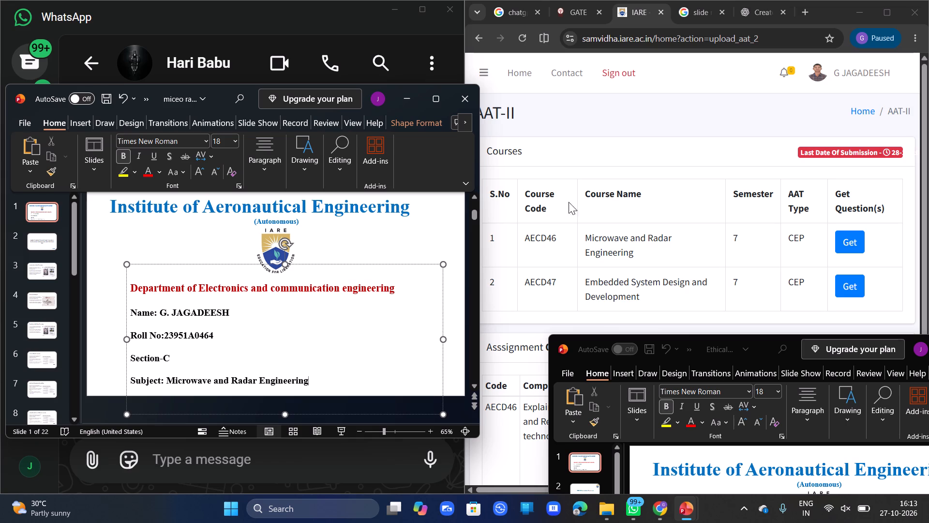
Move the Ethical Hacking window up beside the miceo radar window and show its closing slide, slide 18.
{"action": "left_click", "coordinate": [759, 342]}
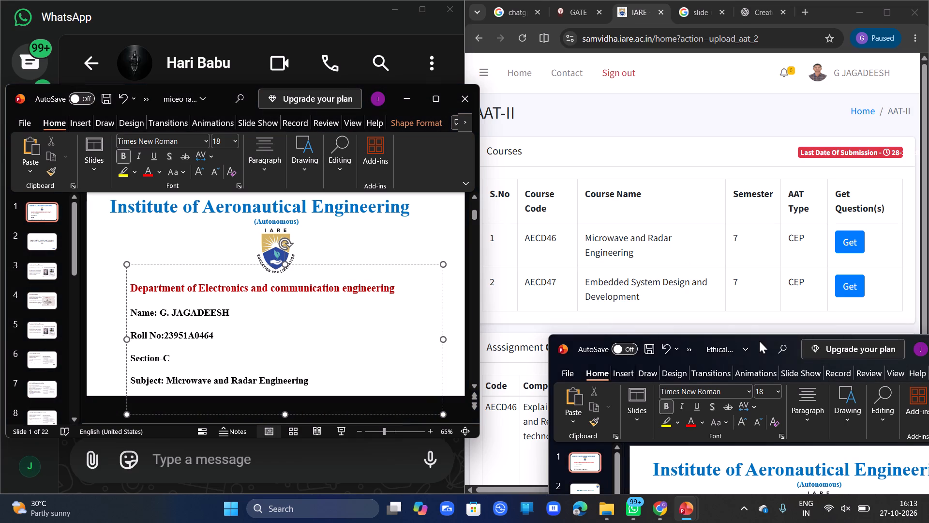
{"action": "left_click_drag", "start_coordinate": [756, 342], "coordinate": [693, 105]}
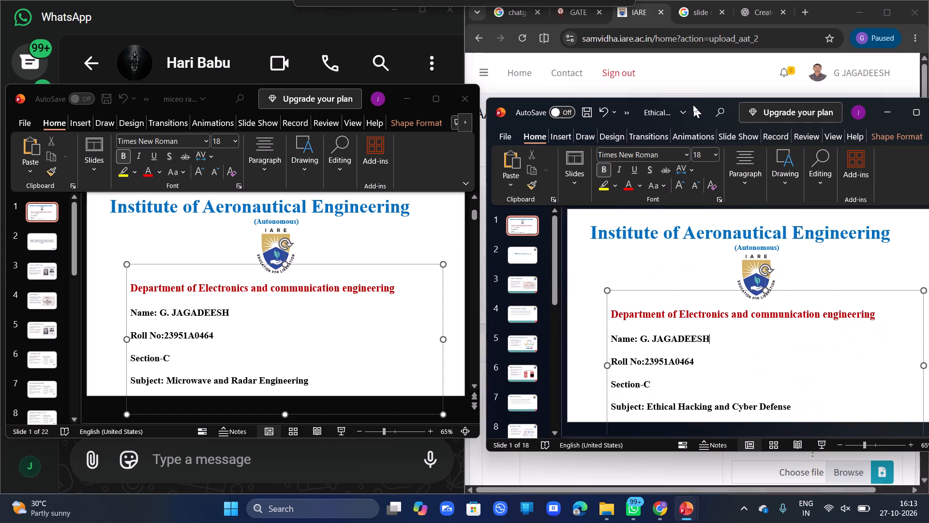
{"action": "left_click_drag", "start_coordinate": [693, 105], "coordinate": [693, 104]}
{"action": "scroll", "coordinate": [785, 325], "scroll_direction": "down", "scroll_amount": 4}
{"action": "scroll", "coordinate": [529, 353], "scroll_direction": "down", "scroll_amount": 3}
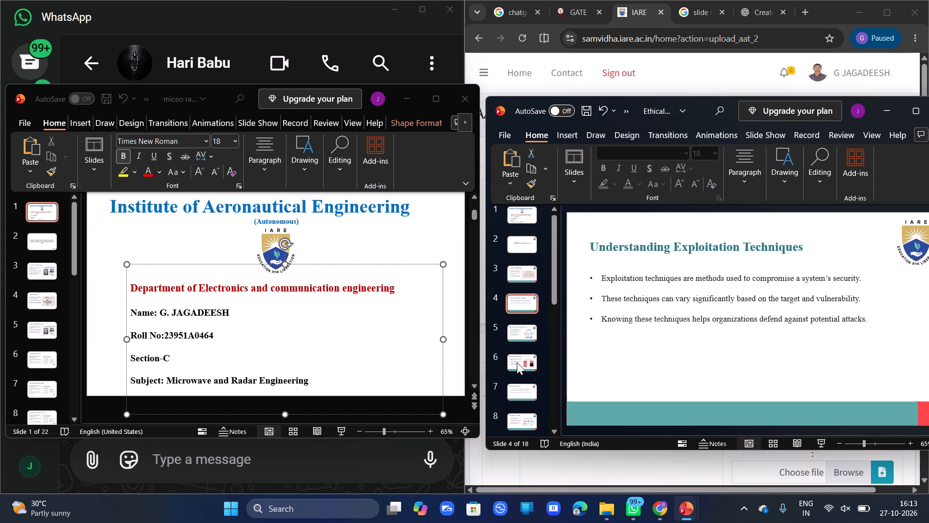
{"action": "scroll", "coordinate": [517, 362], "scroll_direction": "down", "scroll_amount": 20}
{"action": "scroll", "coordinate": [517, 362], "scroll_direction": "down", "scroll_amount": 4}
{"action": "scroll", "coordinate": [498, 408], "scroll_direction": "up", "scroll_amount": 1}
{"action": "scroll", "coordinate": [498, 408], "scroll_direction": "down", "scroll_amount": 11}
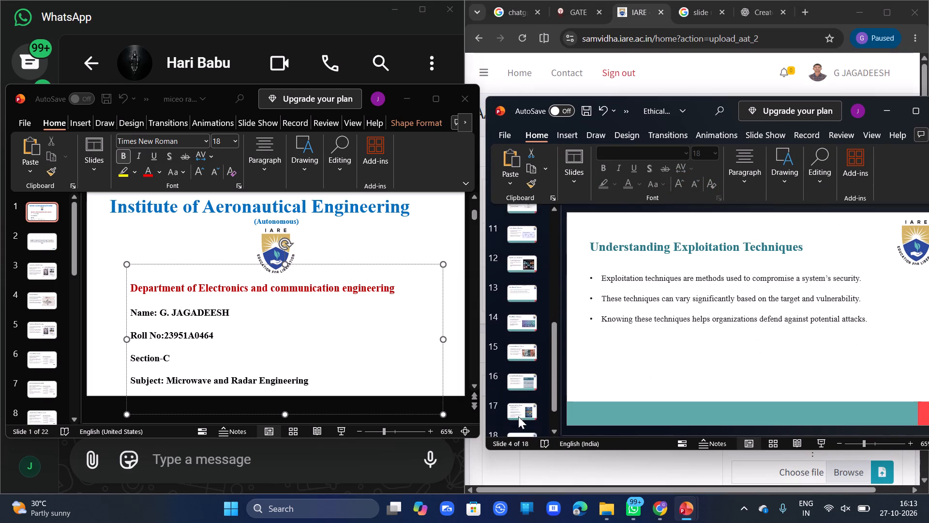
{"action": "scroll", "coordinate": [518, 416], "scroll_direction": "down", "scroll_amount": 1}
{"action": "left_click", "coordinate": [532, 406]}
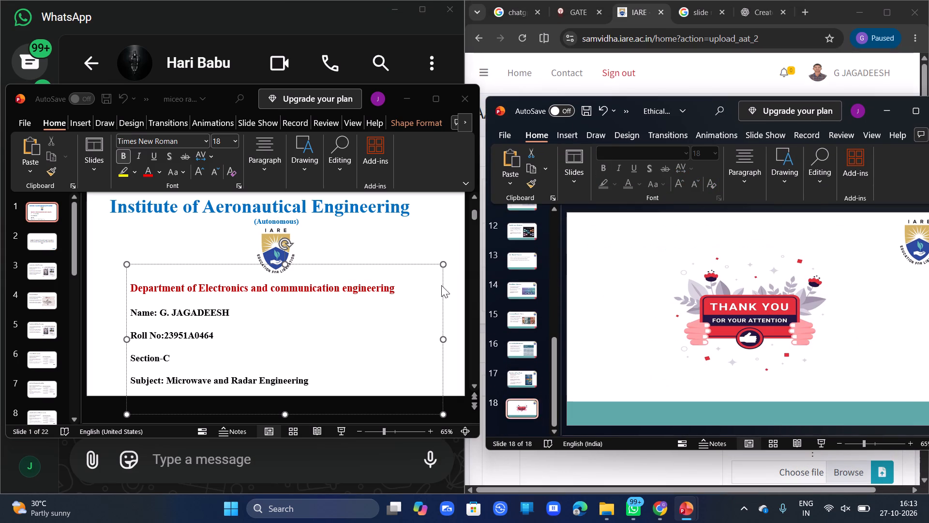
Add a blank slide after slide 22, the Conclusion and Future Outlook slide, at the end of the miceo radar presentation.
{"action": "scroll", "coordinate": [44, 233], "scroll_direction": "down", "scroll_amount": 12}
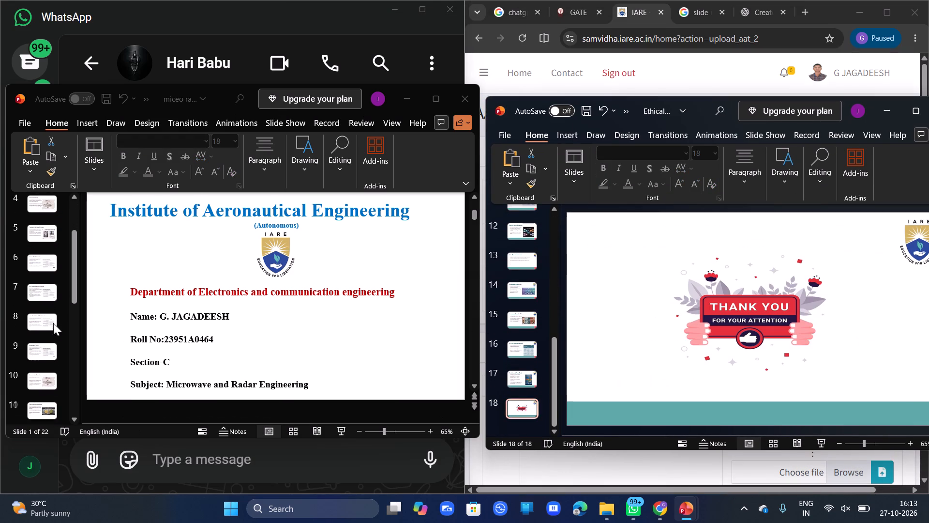
{"action": "left_click", "coordinate": [73, 419]}
{"action": "double_click", "coordinate": [75, 419]}
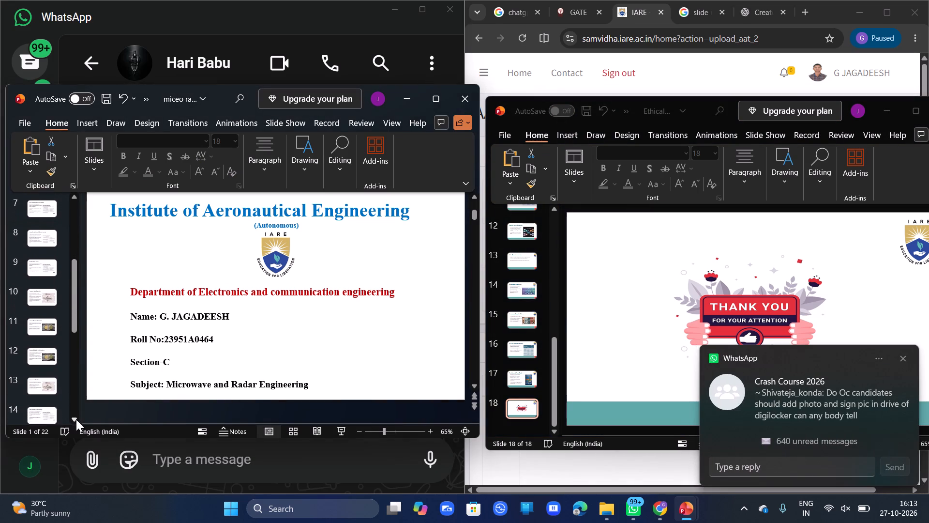
{"action": "left_click_drag", "start_coordinate": [76, 332], "coordinate": [48, 400]}
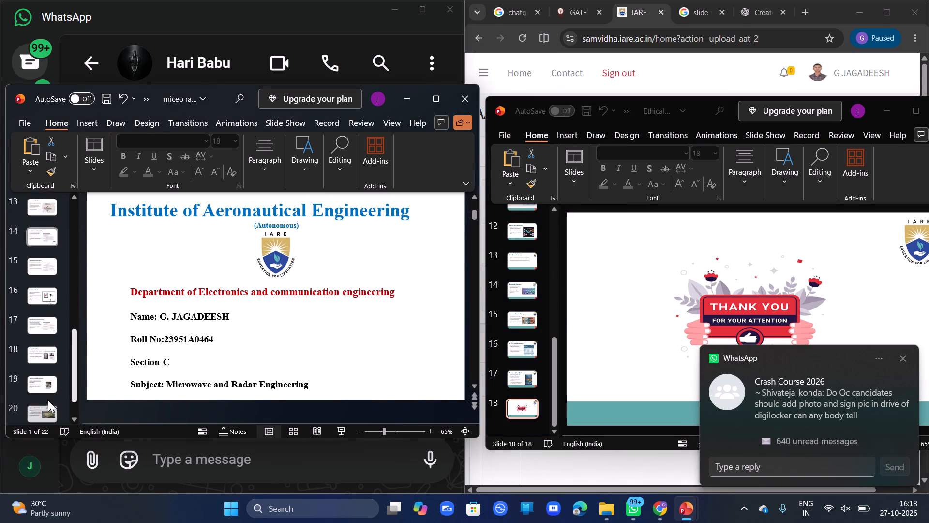
{"action": "left_click_drag", "start_coordinate": [48, 400], "coordinate": [40, 454]}
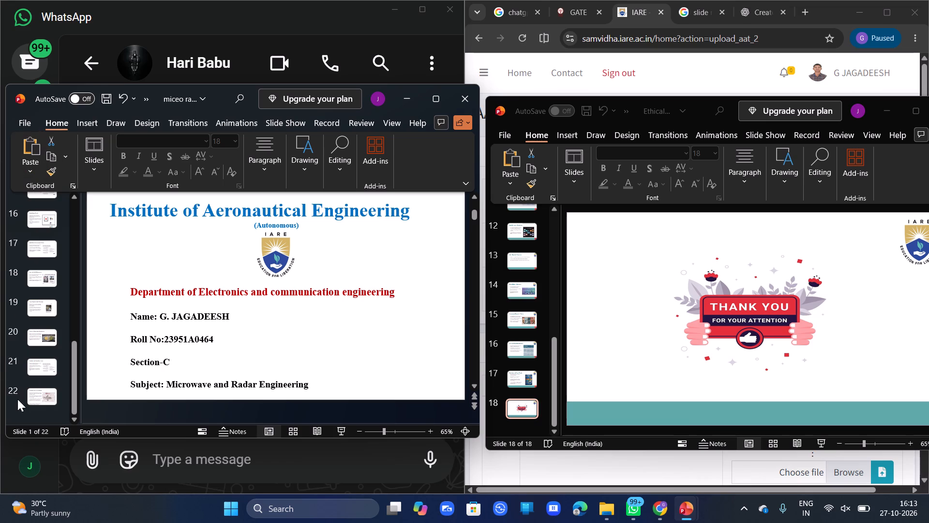
{"action": "left_click", "coordinate": [37, 393]}
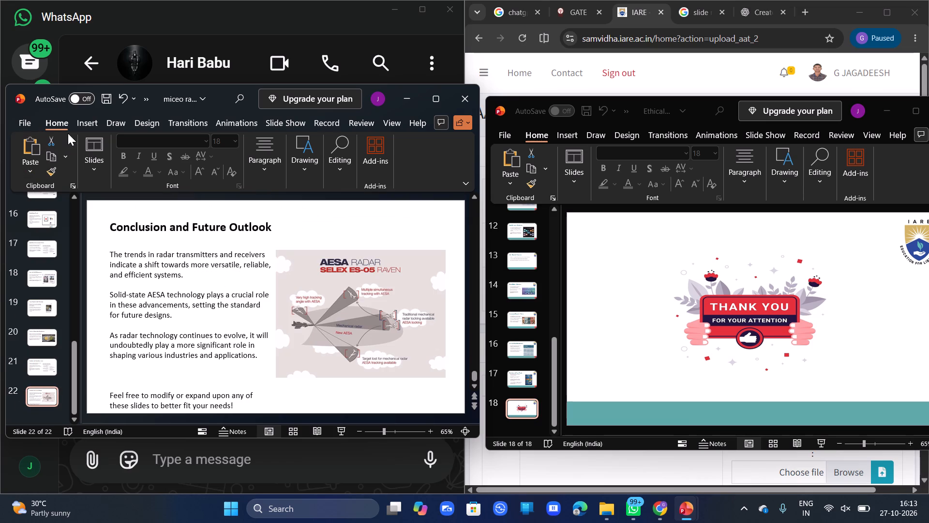
{"action": "left_click", "coordinate": [84, 149]}
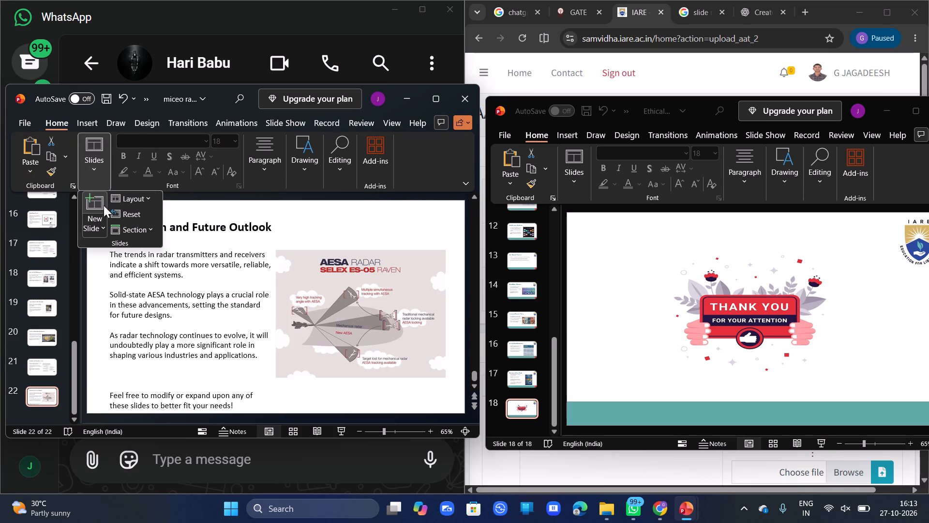
{"action": "left_click", "coordinate": [90, 215]}
{"action": "left_click", "coordinate": [110, 273]}
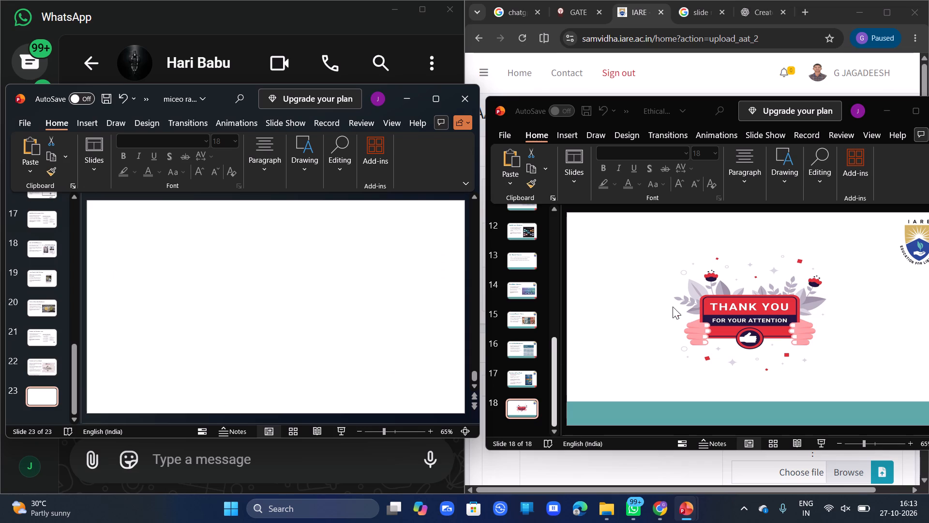
Copy the "Thank you for your attention" picture from Ethical Hacking slide 18 onto the blank slide 23 of the miceo radar presentation.
{"action": "left_click", "coordinate": [734, 327]}
{"action": "left_click", "coordinate": [721, 320]}
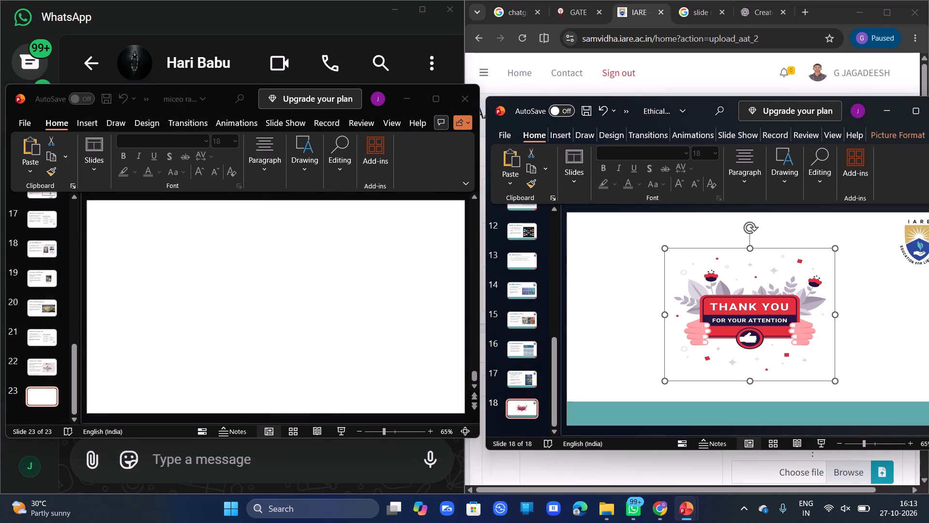
{"action": "key", "text": "ctrl+c"}
{"action": "left_click", "coordinate": [258, 305]}
{"action": "key", "text": "ctrl+v"}
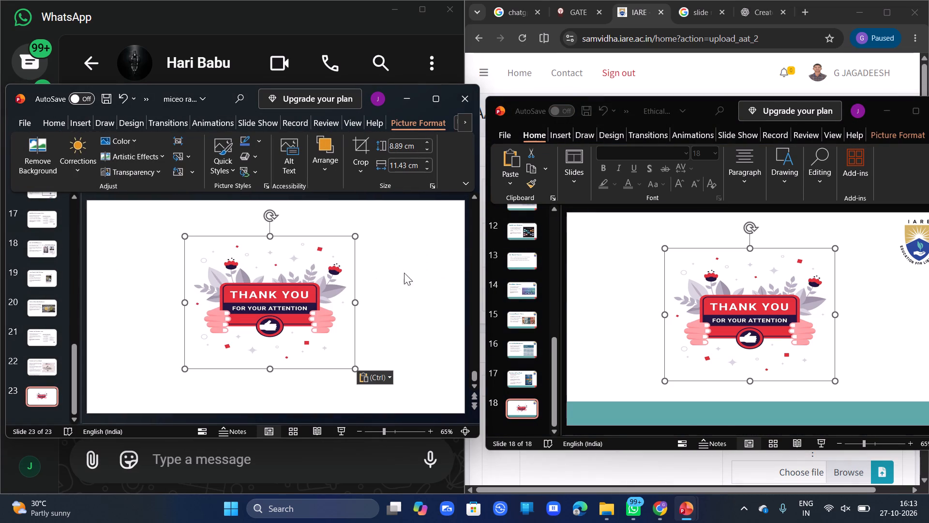
{"action": "left_click", "coordinate": [422, 271]}
Delete the SlideMake.com link text on slide 2 of the miceo radar presentation.
{"action": "scroll", "coordinate": [152, 329], "scroll_direction": "up", "scroll_amount": 9}
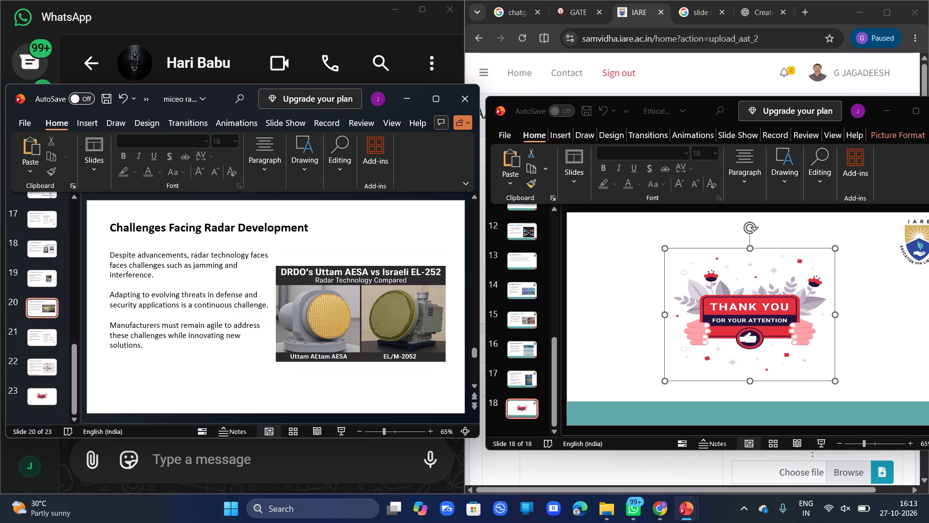
{"action": "scroll", "coordinate": [152, 329], "scroll_direction": "up", "scroll_amount": 9}
{"action": "scroll", "coordinate": [2, 293], "scroll_direction": "down", "scroll_amount": 11}
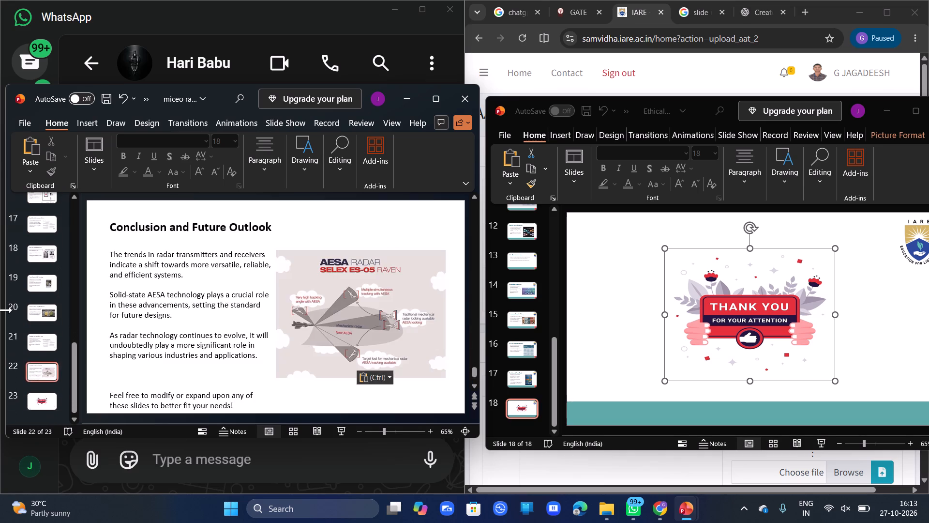
{"action": "scroll", "coordinate": [4, 310], "scroll_direction": "down", "scroll_amount": 3}
{"action": "scroll", "coordinate": [4, 312], "scroll_direction": "up", "scroll_amount": 20}
{"action": "scroll", "coordinate": [4, 312], "scroll_direction": "up", "scroll_amount": 6}
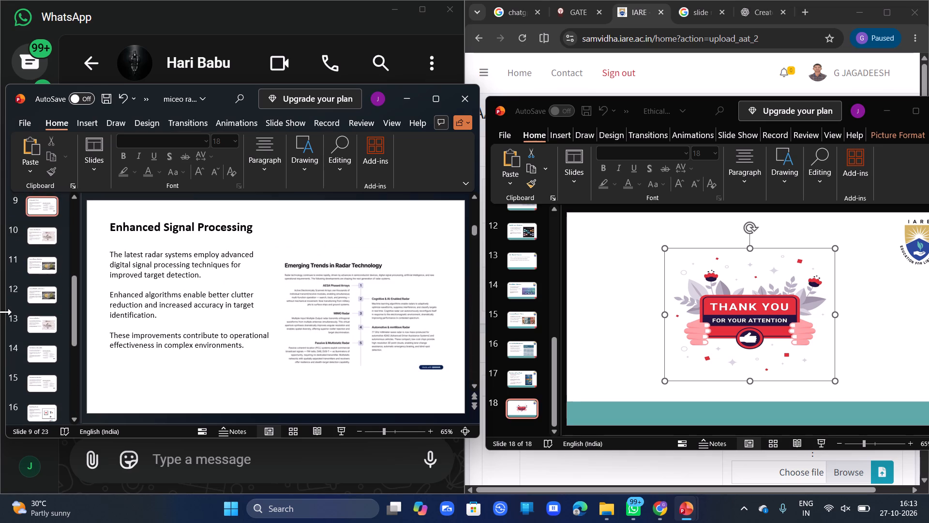
{"action": "scroll", "coordinate": [57, 310], "scroll_direction": "up", "scroll_amount": 13}
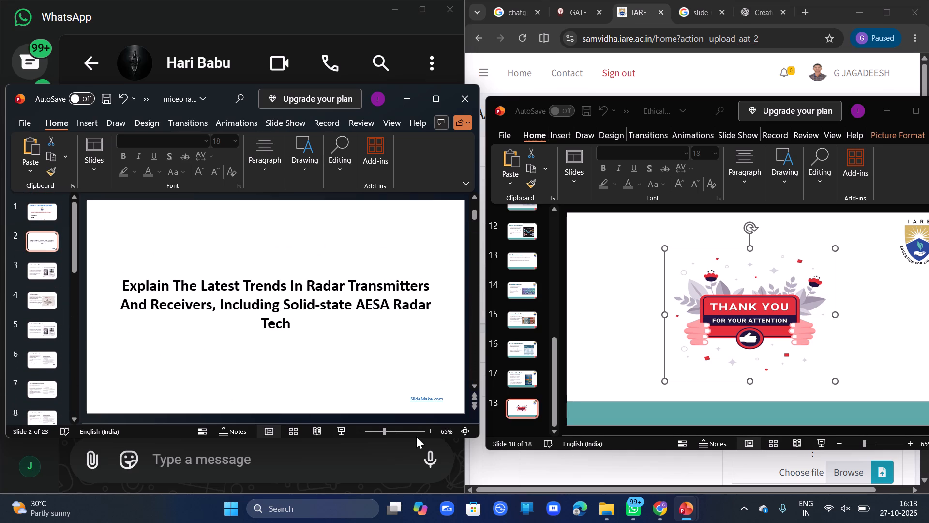
{"action": "left_click", "coordinate": [421, 401]}
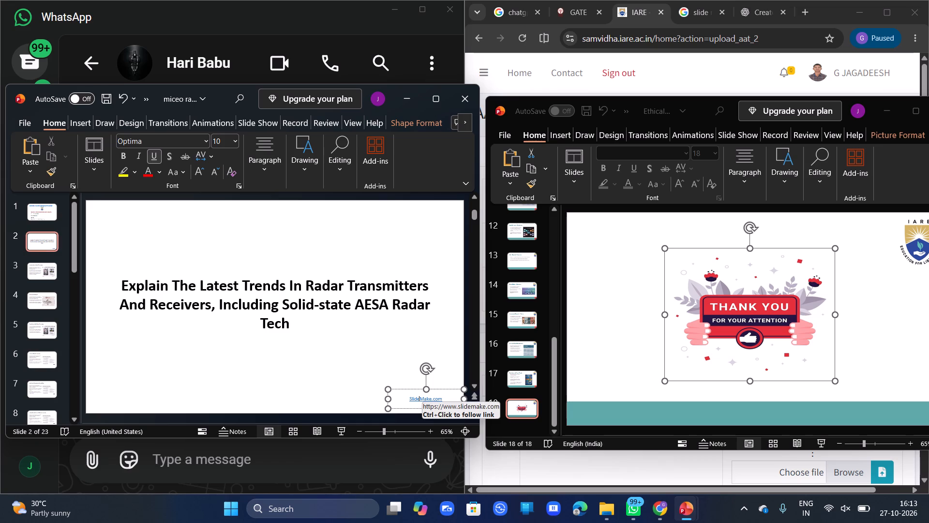
{"action": "key", "text": "BackSpace"}
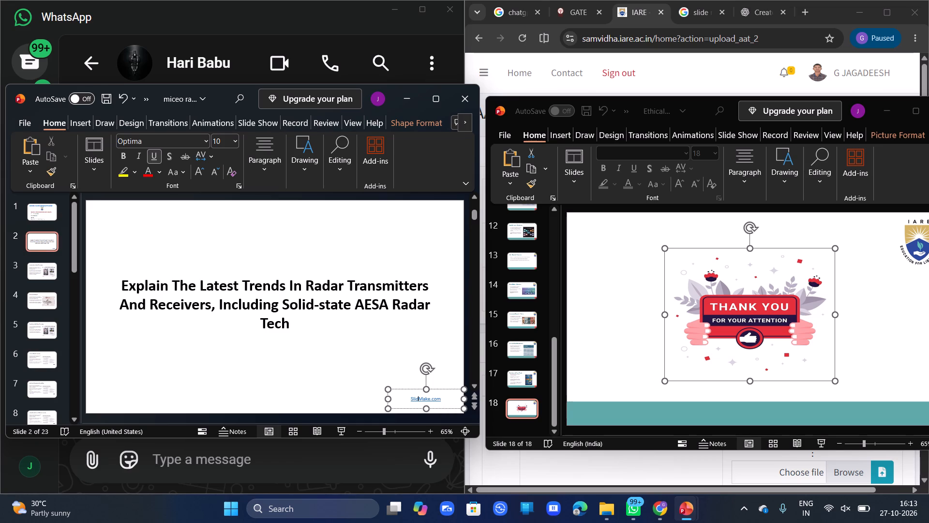
Remove the SlideMake.com link text box from the lower corner of slide 2 in the miceo radar presentation.
{"action": "key", "text": "Delete"}
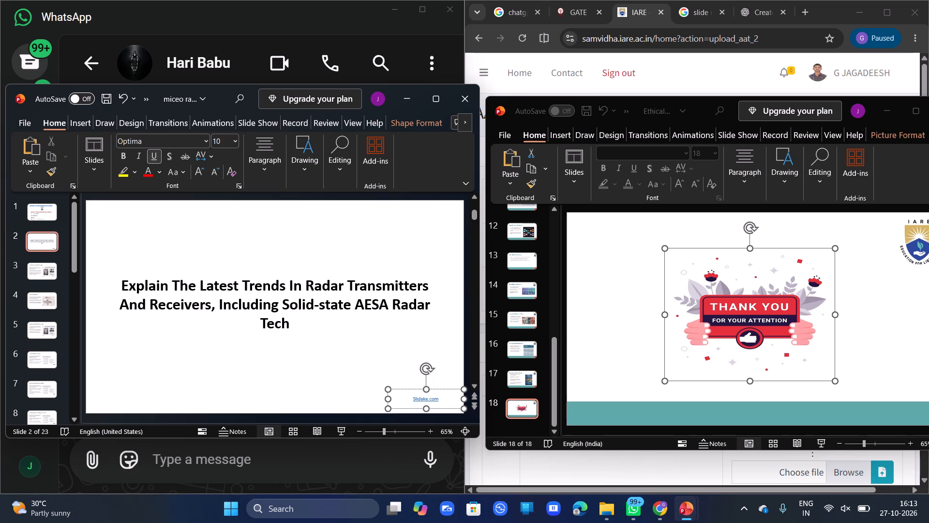
{"action": "left_click", "coordinate": [442, 396]}
{"action": "left_click", "coordinate": [441, 399]}
{"action": "left_click_drag", "start_coordinate": [441, 400], "coordinate": [415, 406]}
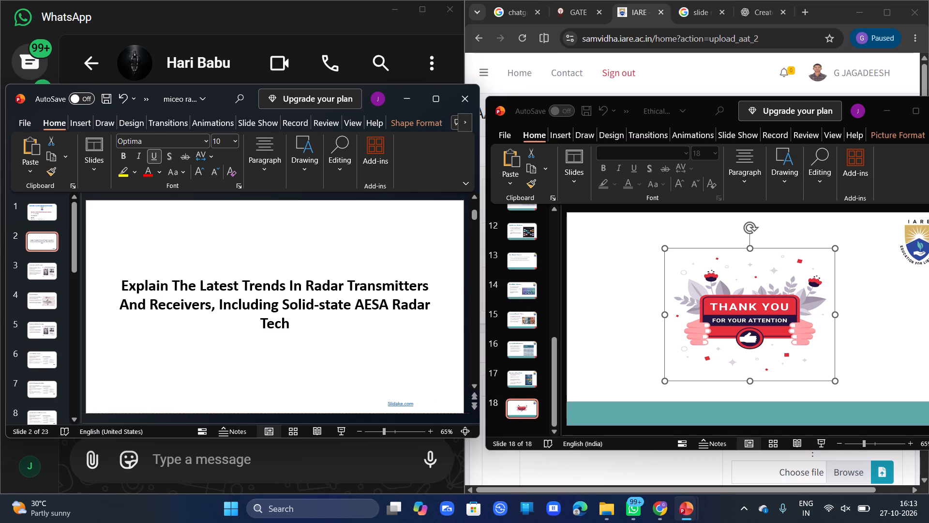
{"action": "left_click_drag", "start_coordinate": [415, 406], "coordinate": [418, 400]}
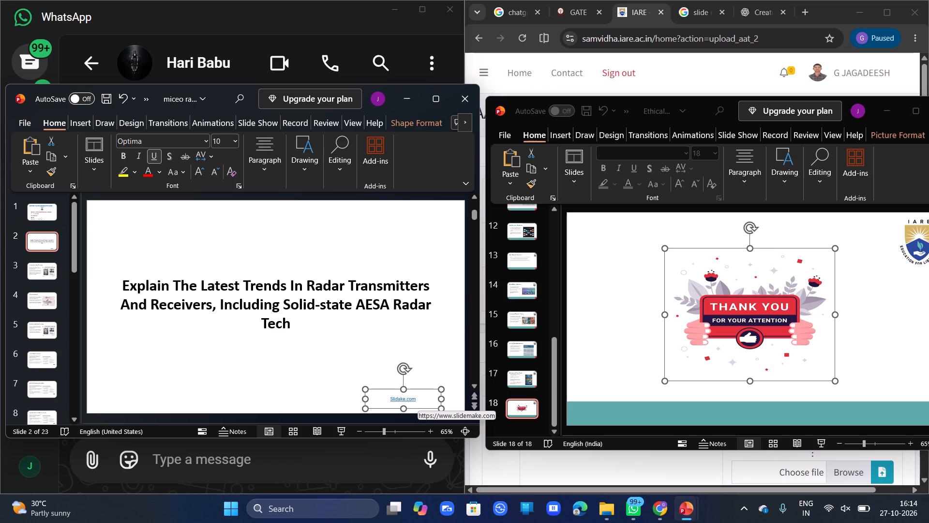
{"action": "key", "text": "BackSpace"}
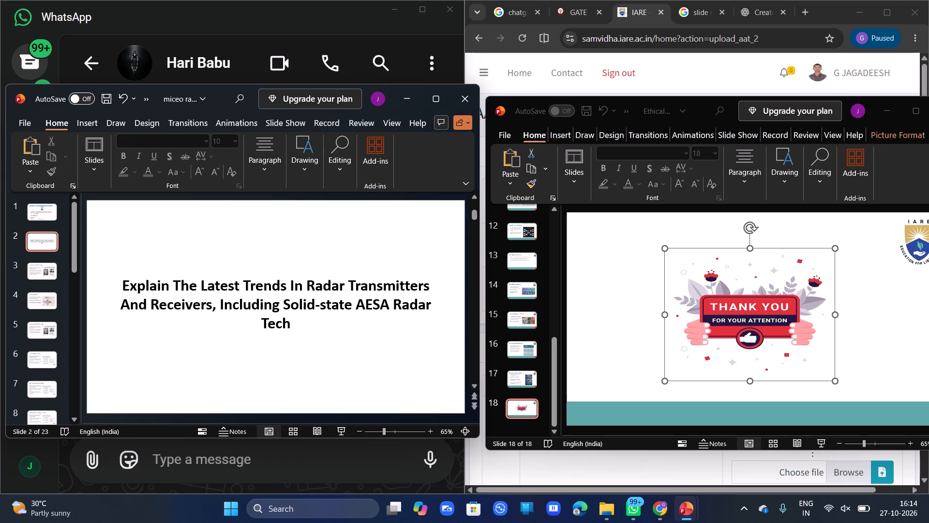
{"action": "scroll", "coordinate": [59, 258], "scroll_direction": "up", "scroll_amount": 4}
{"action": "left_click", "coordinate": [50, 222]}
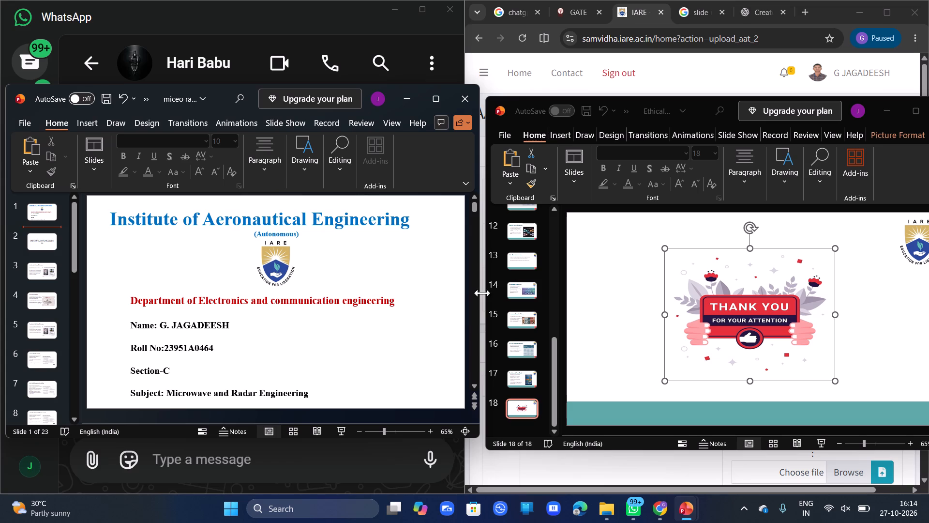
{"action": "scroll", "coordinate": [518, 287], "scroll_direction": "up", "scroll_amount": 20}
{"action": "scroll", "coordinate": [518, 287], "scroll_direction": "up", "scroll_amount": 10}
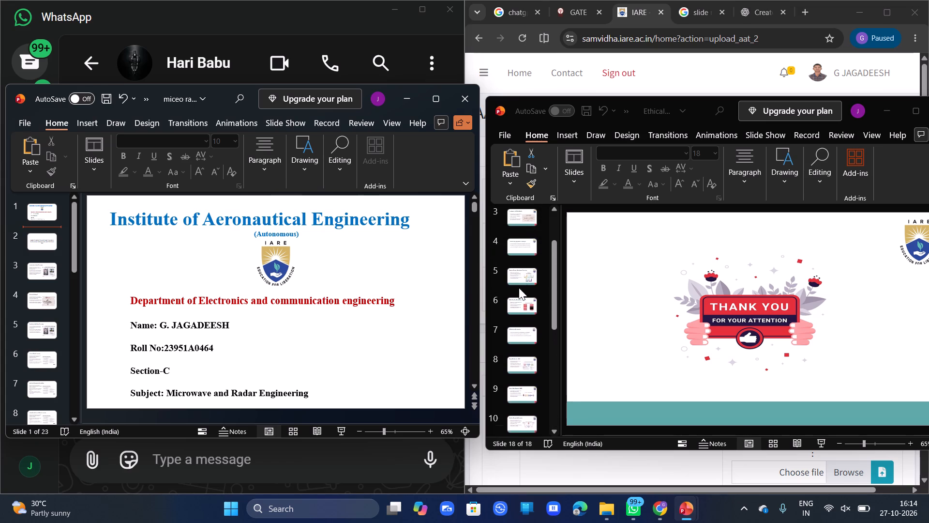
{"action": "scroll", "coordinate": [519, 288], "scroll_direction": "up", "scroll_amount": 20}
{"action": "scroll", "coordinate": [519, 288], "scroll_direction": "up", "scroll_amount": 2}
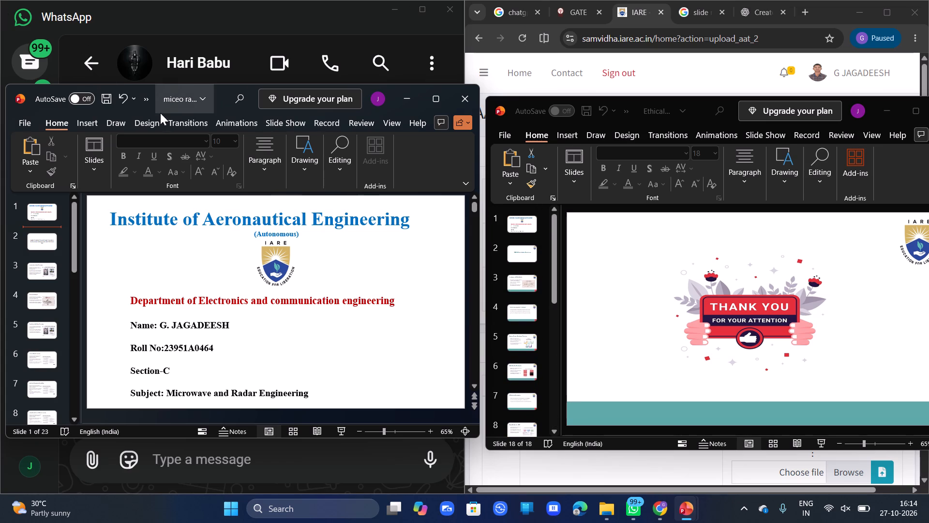
Open the file name and location details of the miceo radar presentation.
{"action": "left_click", "coordinate": [186, 107]}
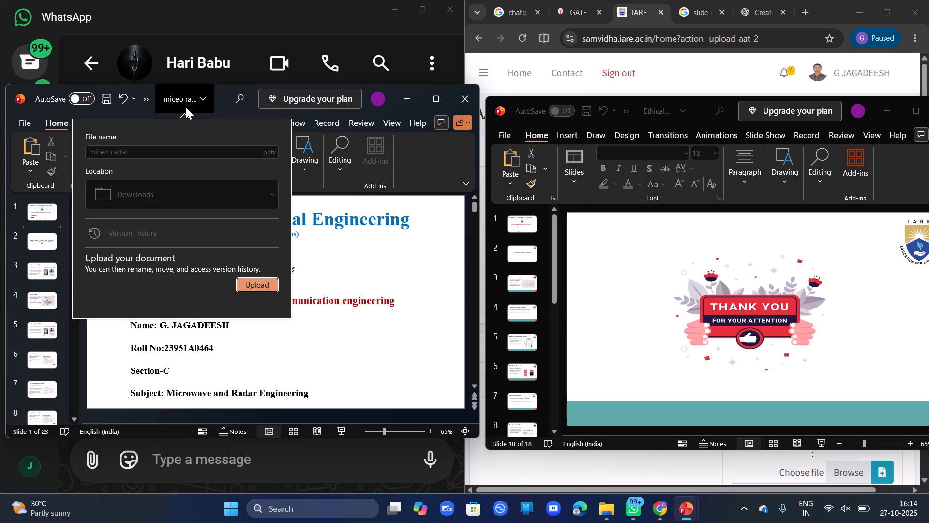
Upload a copy of the Ethical Hacking presentation to the personal OneDrive.
{"action": "left_click", "coordinate": [381, 235]}
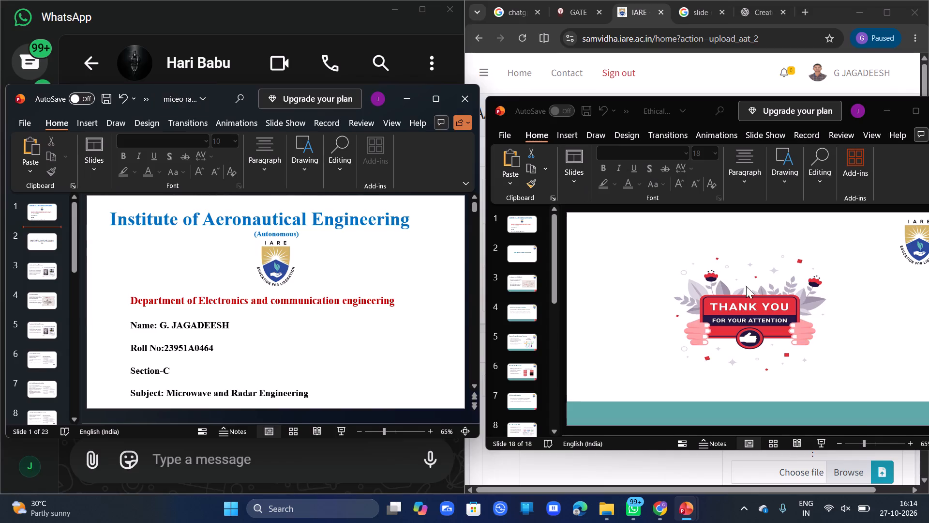
{"action": "scroll", "coordinate": [751, 293], "scroll_direction": "up", "scroll_amount": 20}
{"action": "scroll", "coordinate": [751, 293], "scroll_direction": "up", "scroll_amount": 7}
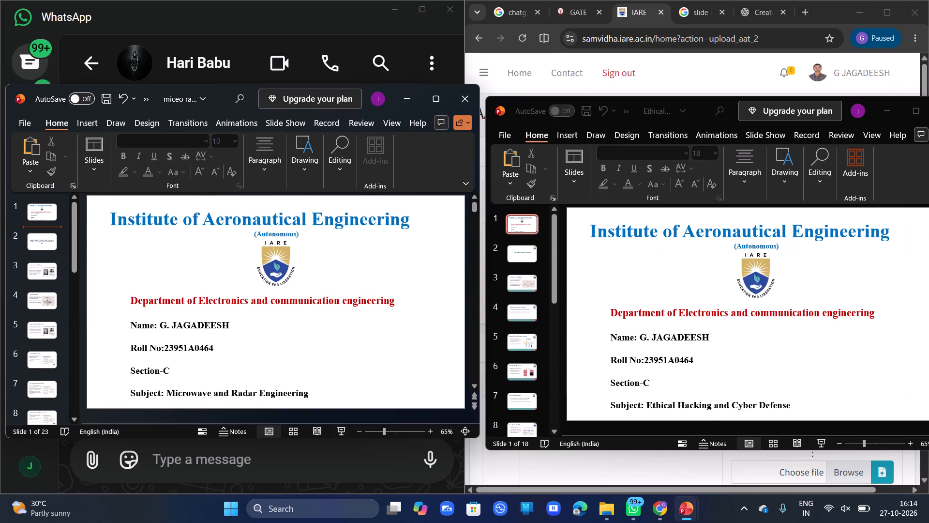
{"action": "left_click", "coordinate": [672, 118]}
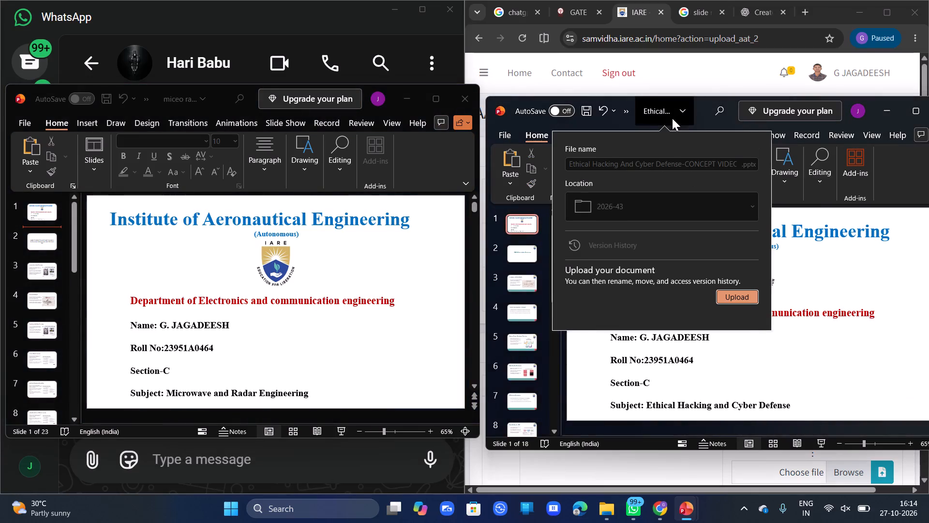
{"action": "left_click", "coordinate": [727, 298]}
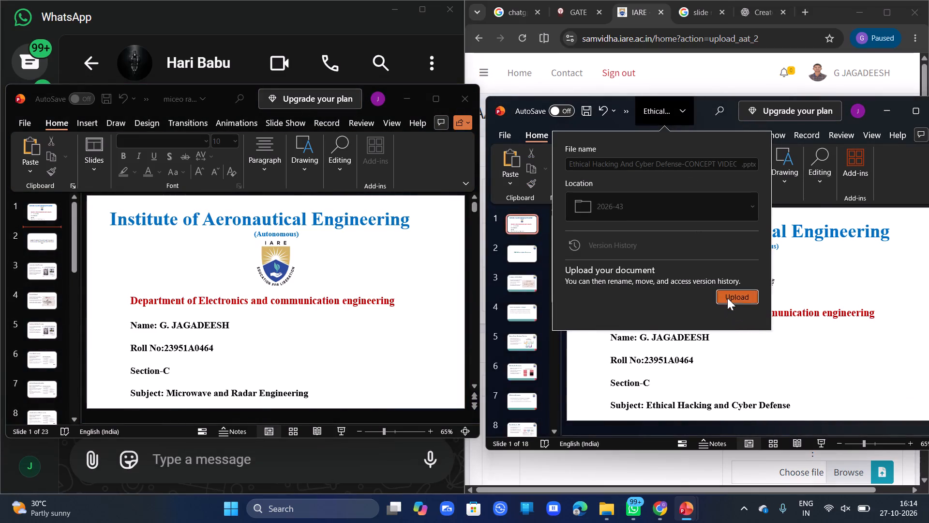
{"action": "left_click", "coordinate": [725, 217]}
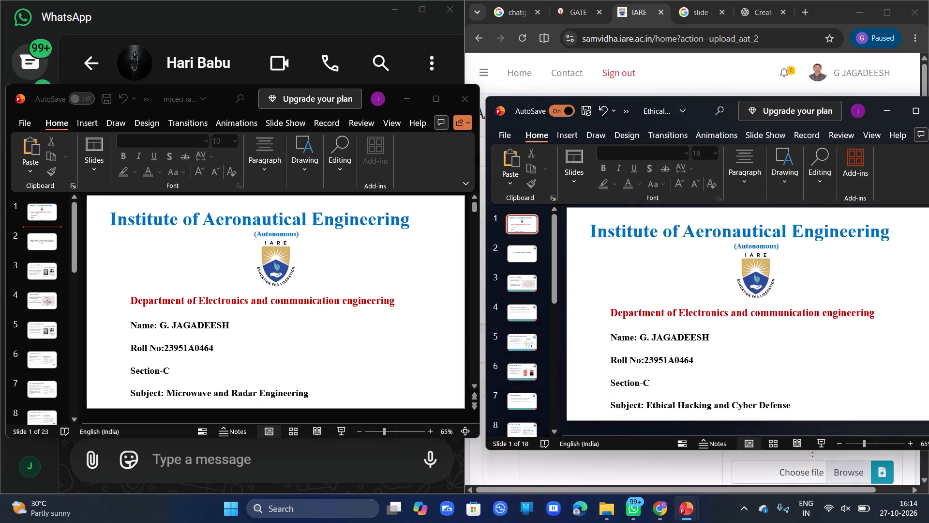
Upload a copy of the miceo radar presentation to the personal OneDrive.
{"action": "left_click", "coordinate": [187, 107]}
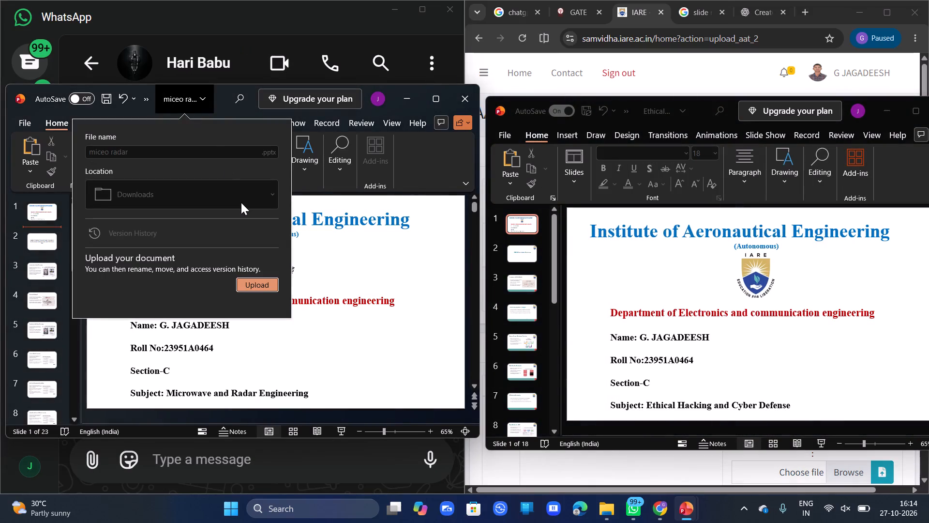
{"action": "left_click", "coordinate": [264, 284]}
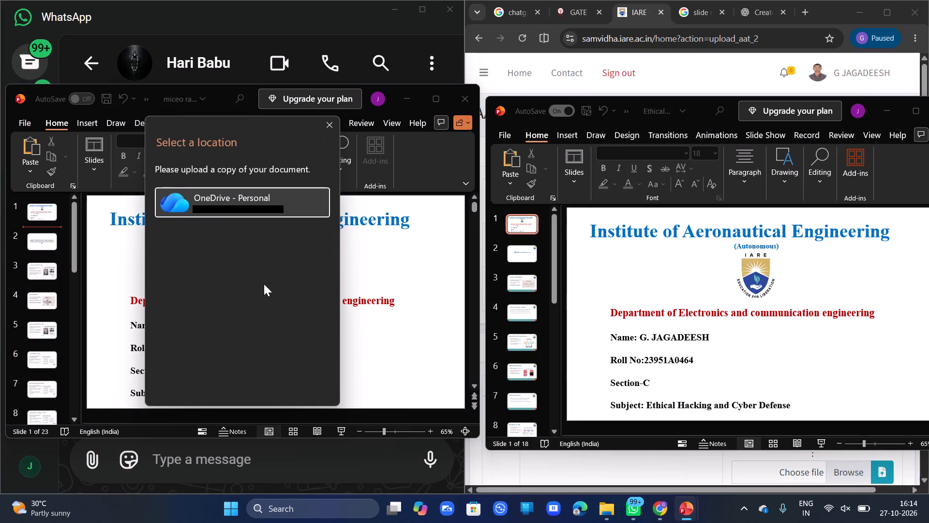
{"action": "left_click", "coordinate": [272, 210]}
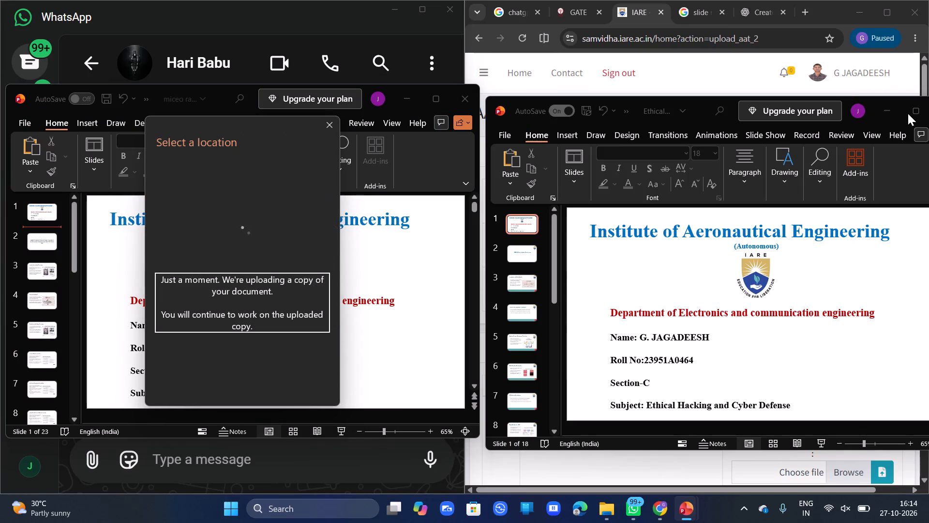
Minimize the Ethical Hacking presentation window.
{"action": "left_click", "coordinate": [891, 108]}
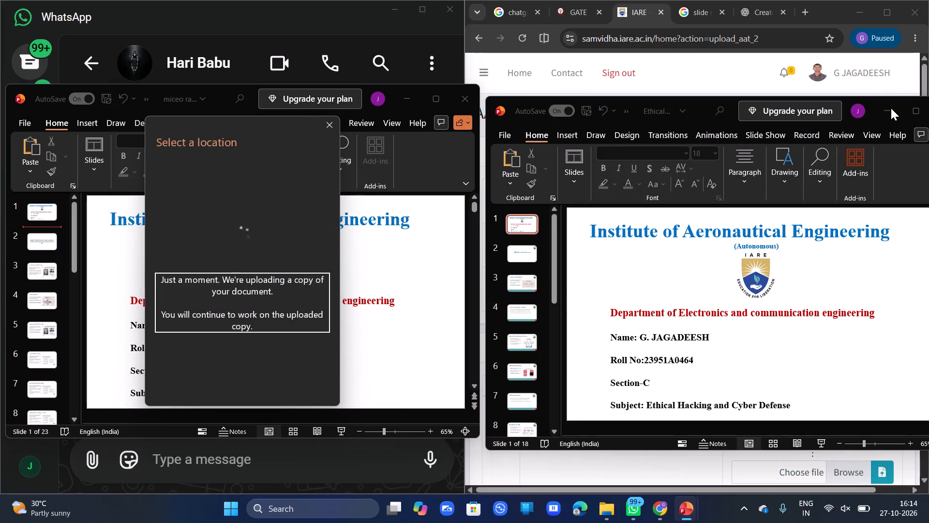
{"action": "left_click", "coordinate": [701, 103]}
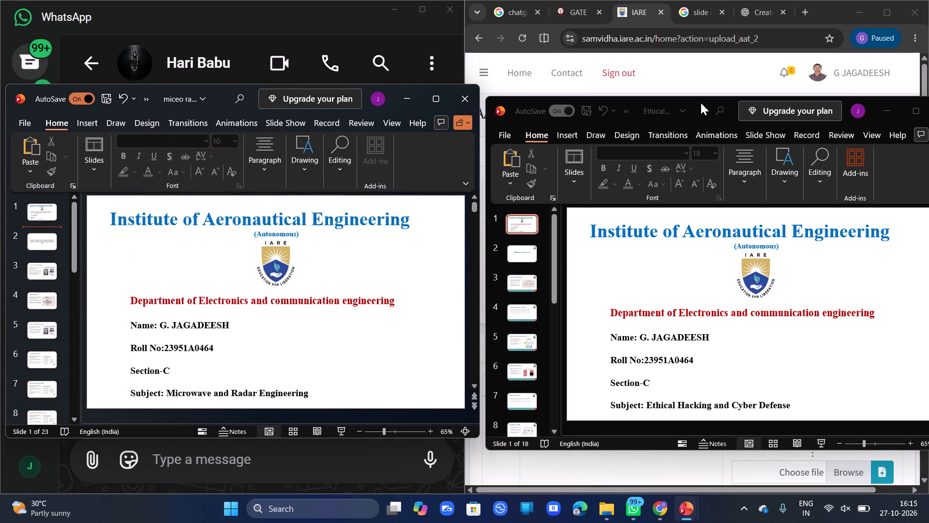
{"action": "left_click", "coordinate": [717, 274]}
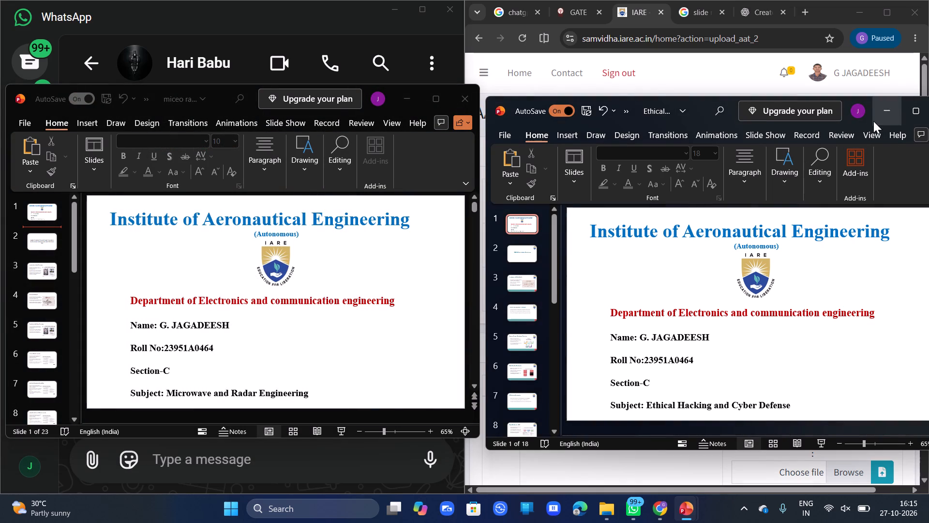
{"action": "left_click", "coordinate": [882, 110]}
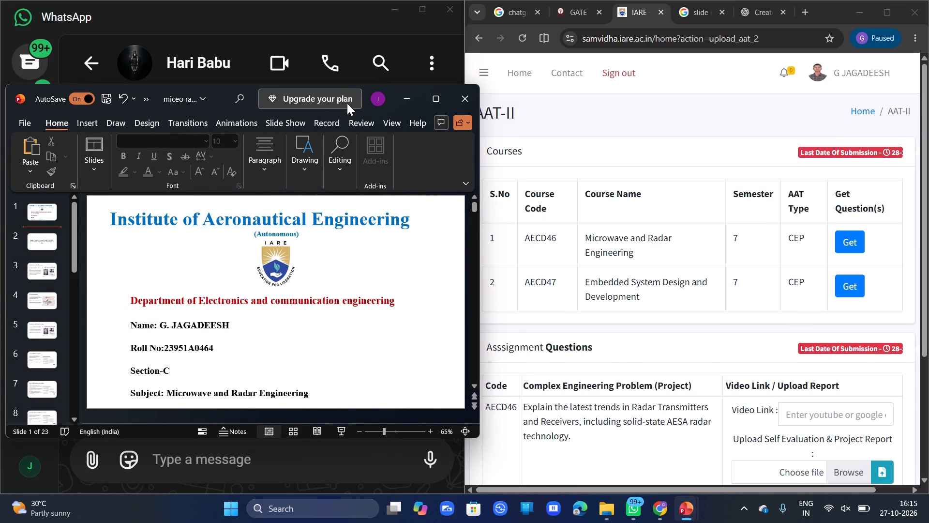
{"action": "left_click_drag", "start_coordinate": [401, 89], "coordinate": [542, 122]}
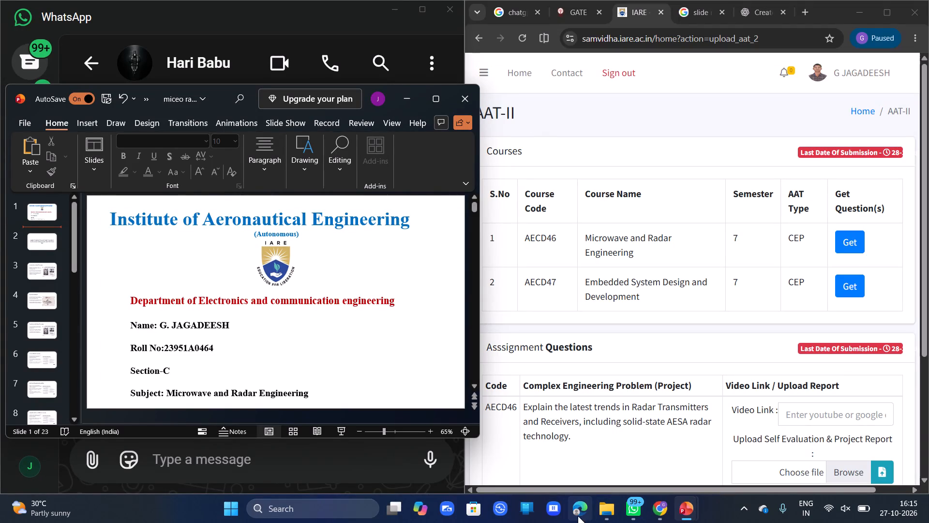
Switch to File Explorer, open the Ethical Hacking And Cyber Defense presentation from the recent files to check it, and close it.
{"action": "left_click", "coordinate": [602, 507]}
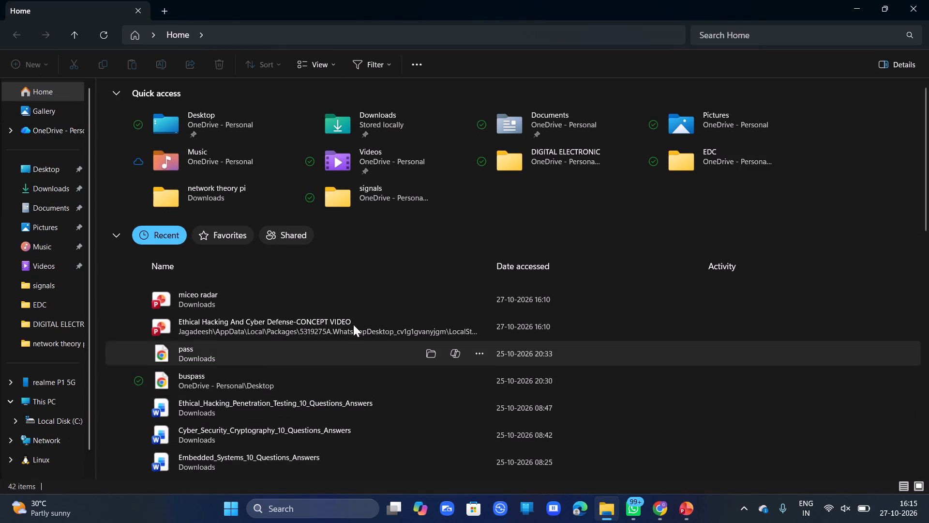
{"action": "double_click", "coordinate": [353, 322]}
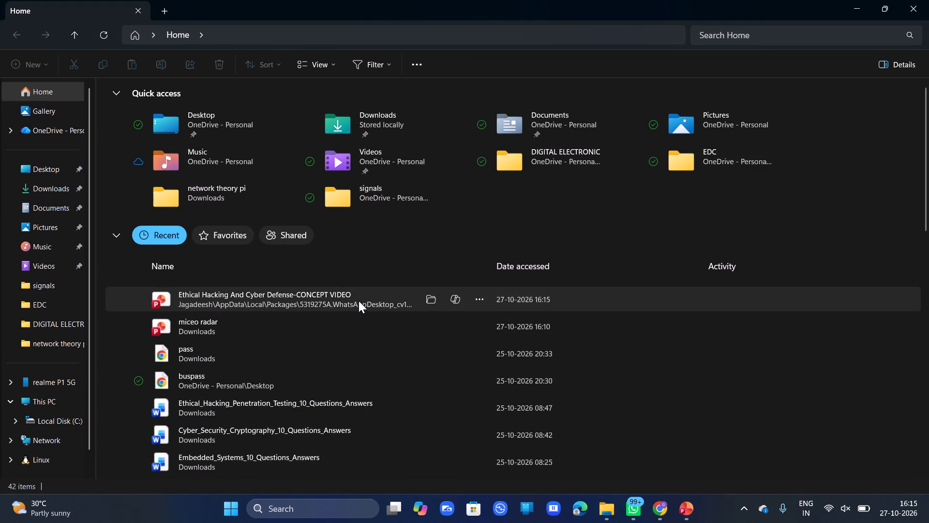
{"action": "double_click", "coordinate": [359, 301]}
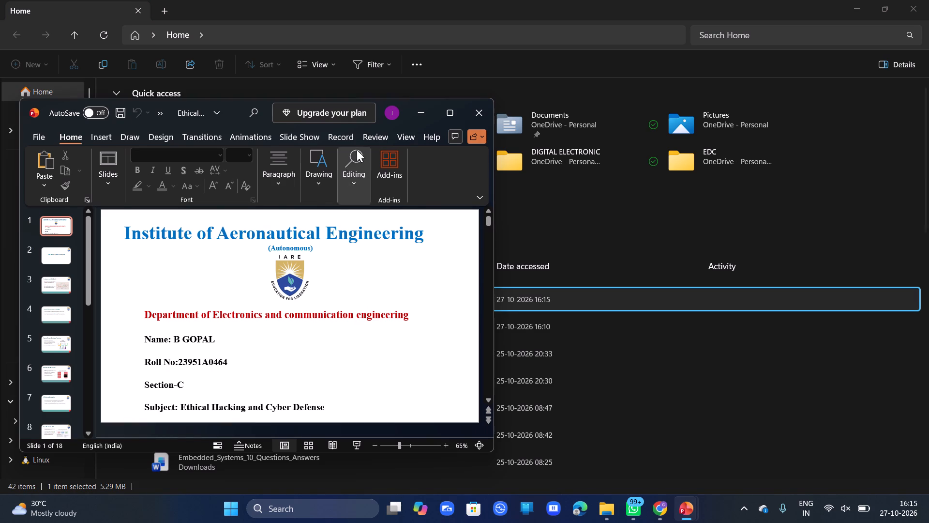
{"action": "left_click", "coordinate": [472, 106]}
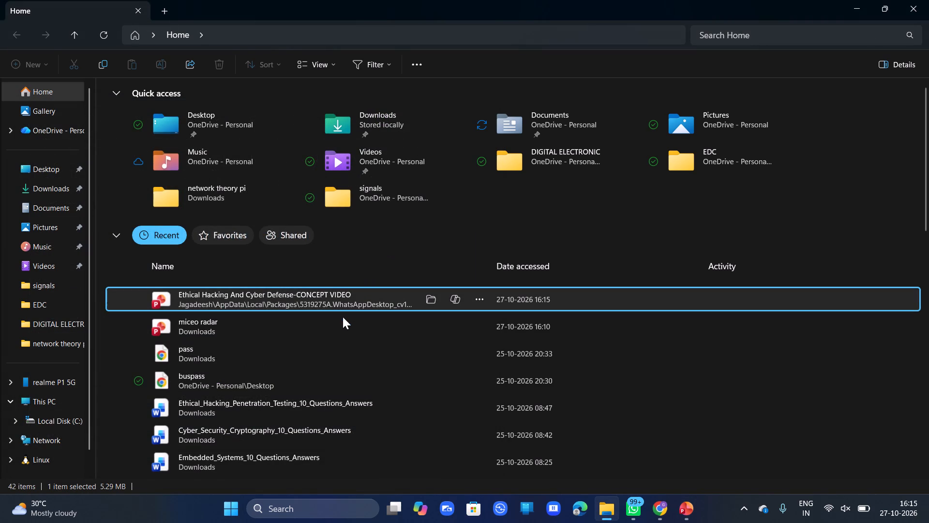
Look through the personal OneDrive, Downloads and Documents folders for the needed presentation.
{"action": "left_click", "coordinate": [53, 136]}
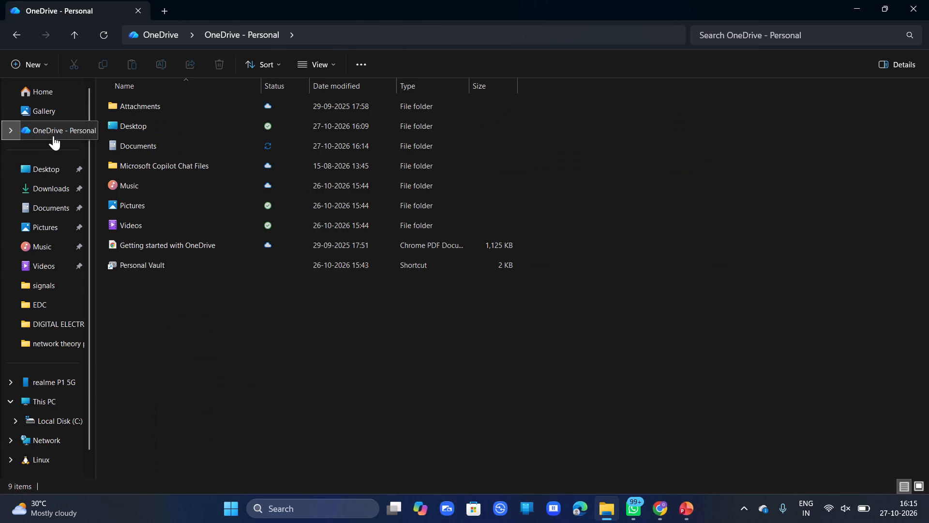
{"action": "left_click", "coordinate": [45, 168]}
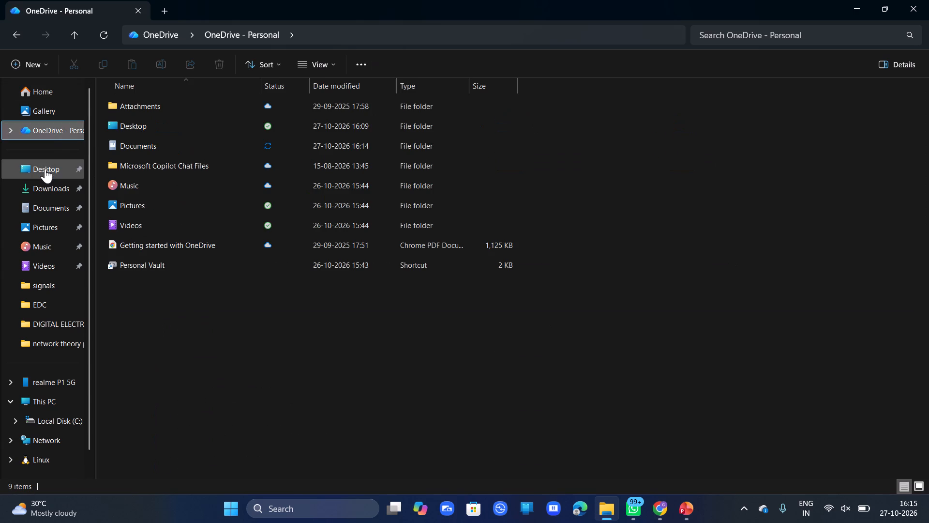
{"action": "left_click", "coordinate": [45, 190]}
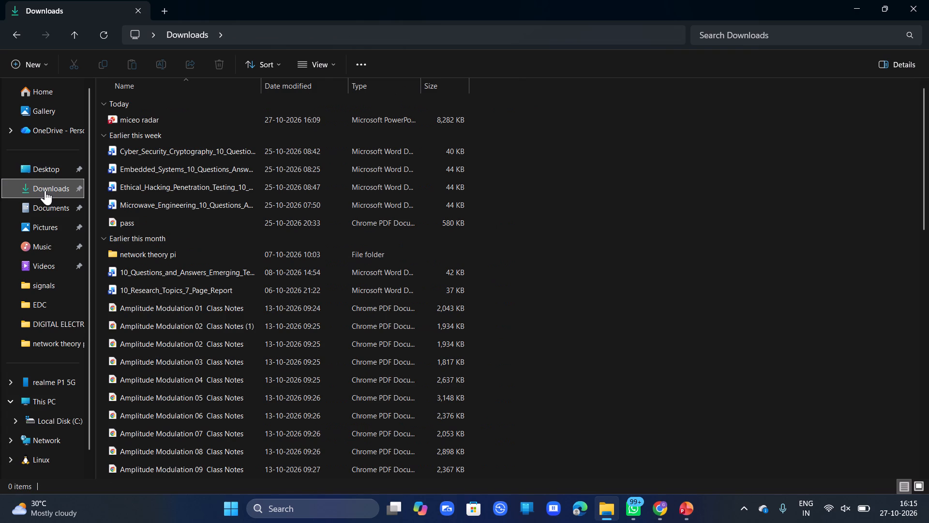
{"action": "left_click", "coordinate": [44, 211]}
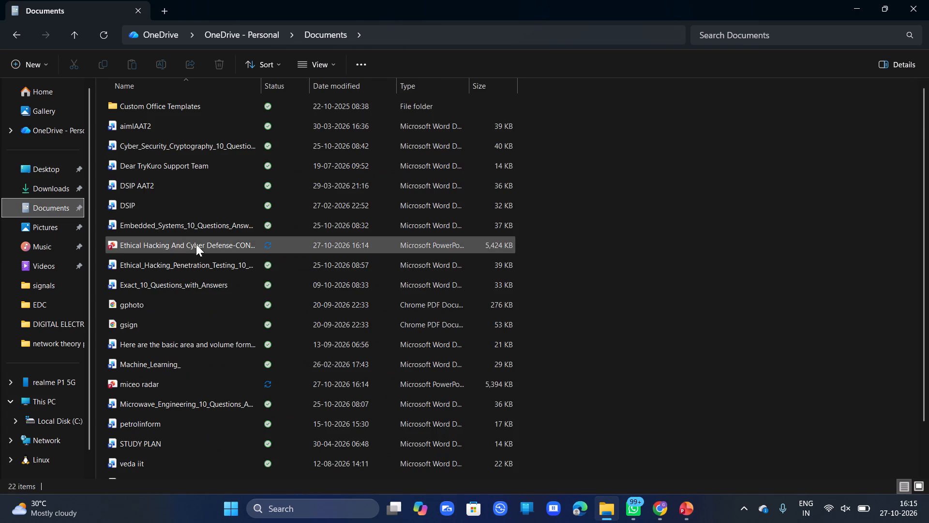
{"action": "scroll", "coordinate": [209, 246], "scroll_direction": "down", "scroll_amount": 8}
{"action": "scroll", "coordinate": [211, 254], "scroll_direction": "up", "scroll_amount": 4}
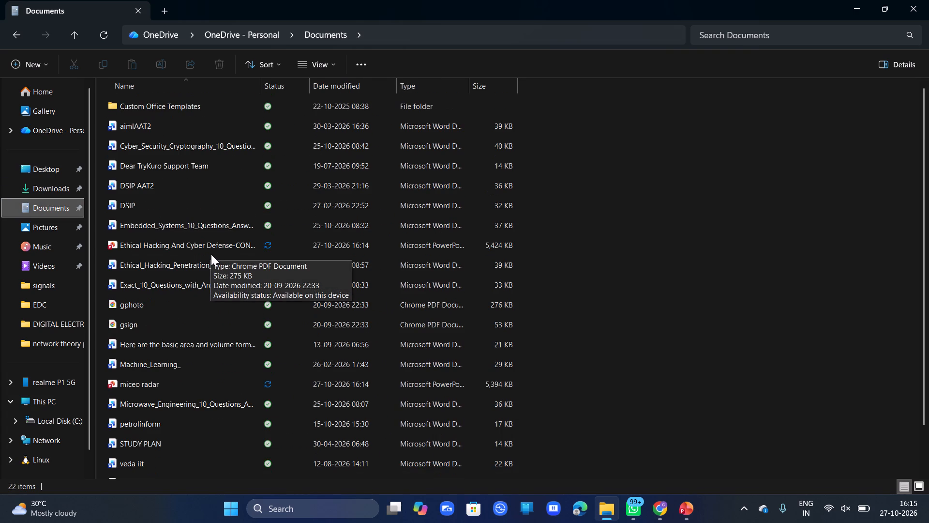
{"action": "left_click", "coordinate": [45, 85]}
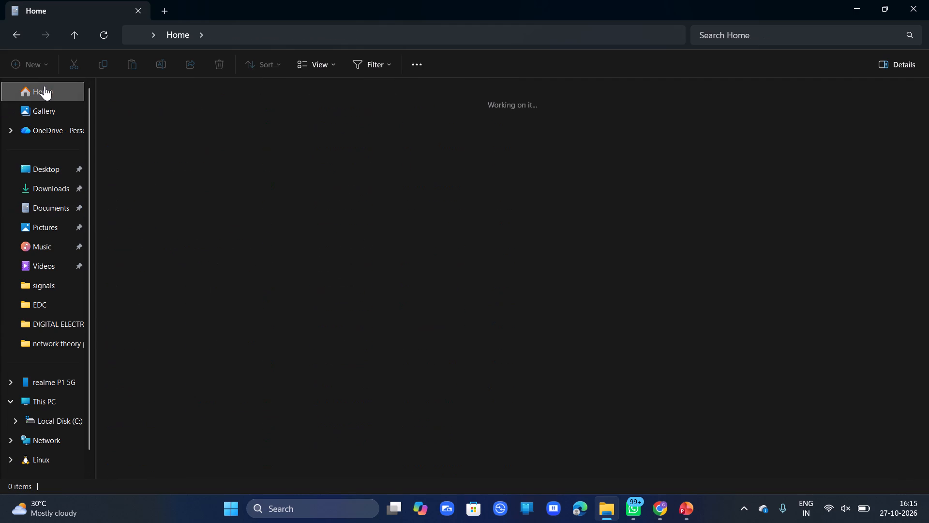
{"action": "left_click", "coordinate": [49, 123]}
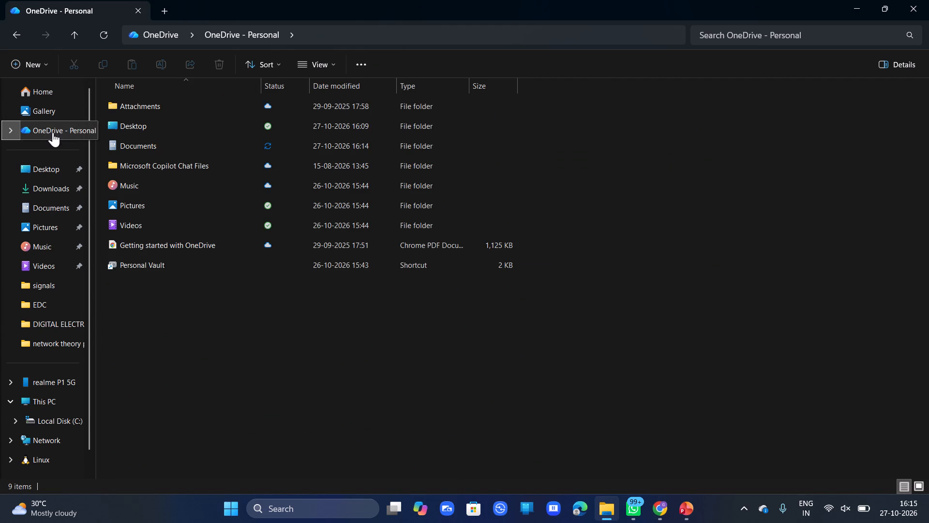
{"action": "left_click", "coordinate": [136, 154]}
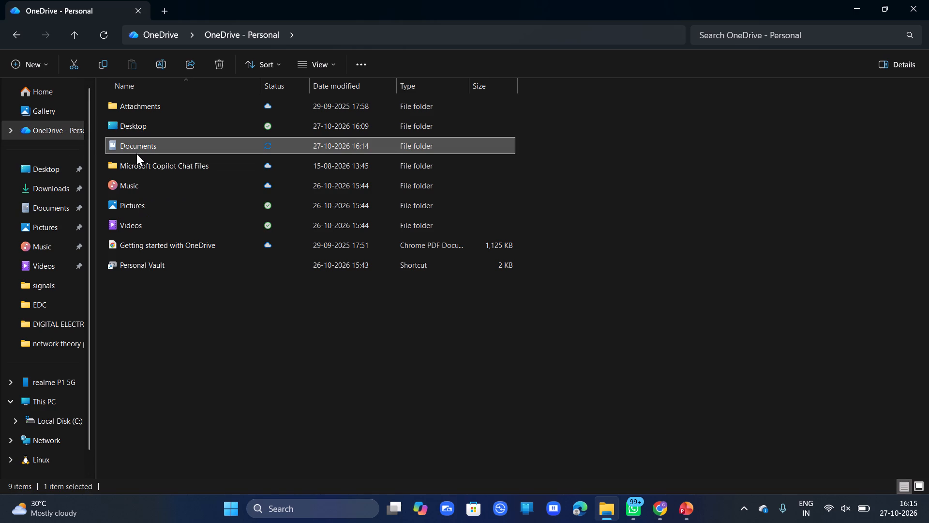
{"action": "left_click", "coordinate": [136, 154]}
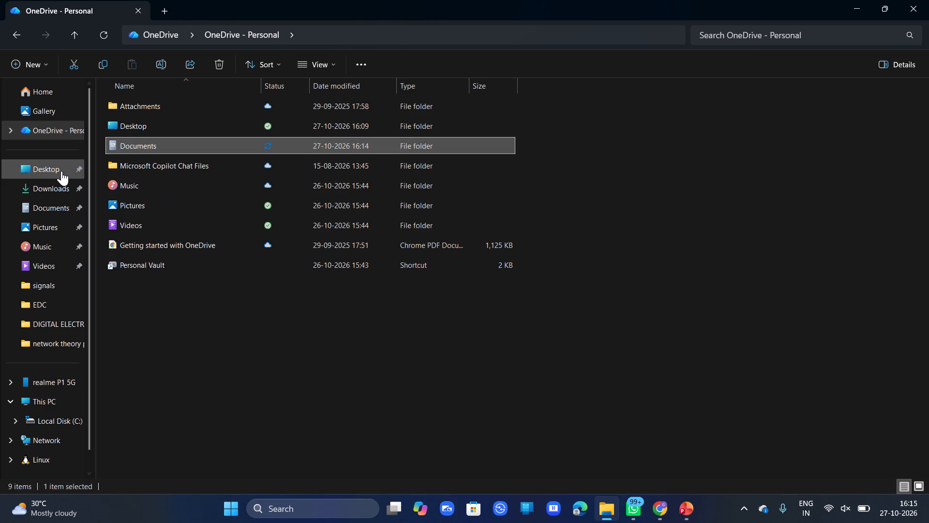
{"action": "double_click", "coordinate": [140, 148]}
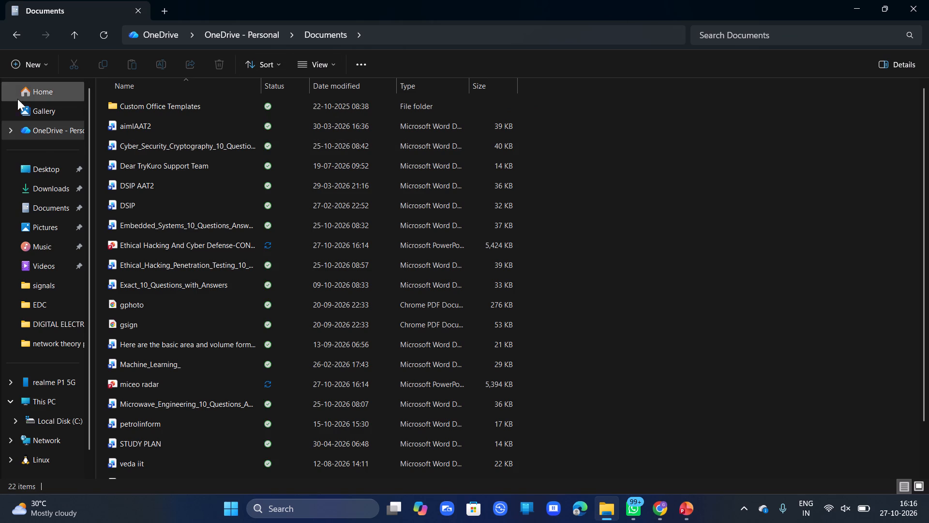
Open the embeded IOT-Based Agriculture Weather Monitoring System presentation from the Desktop folder and check its file name and location.
{"action": "left_click", "coordinate": [38, 165]}
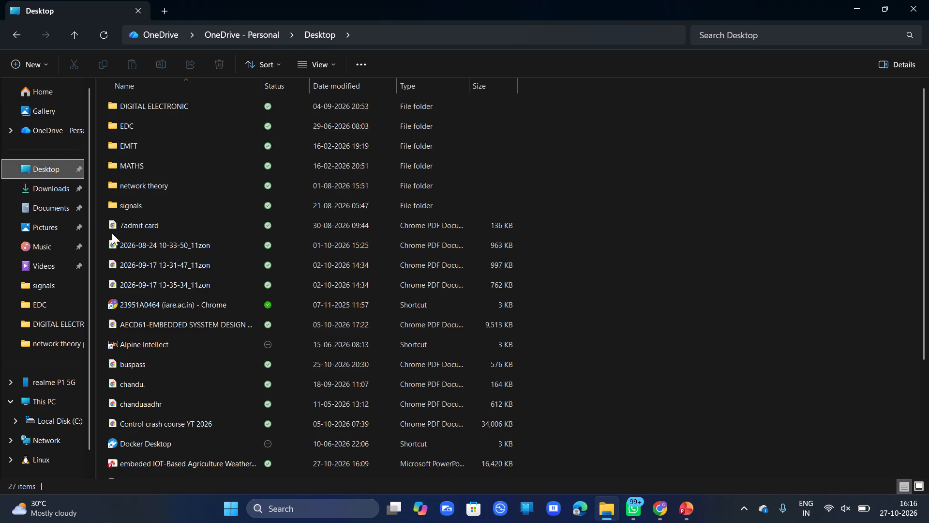
{"action": "scroll", "coordinate": [216, 230], "scroll_direction": "down", "scroll_amount": 4}
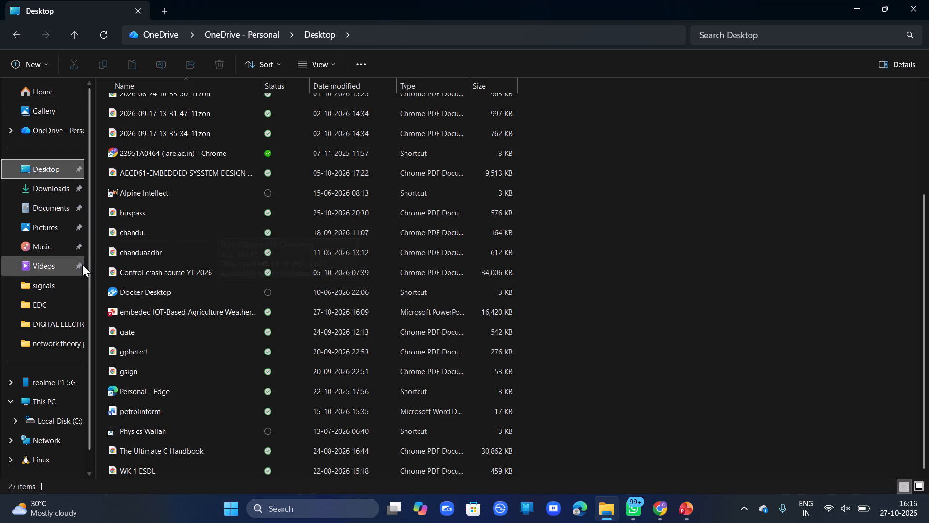
{"action": "double_click", "coordinate": [159, 310]}
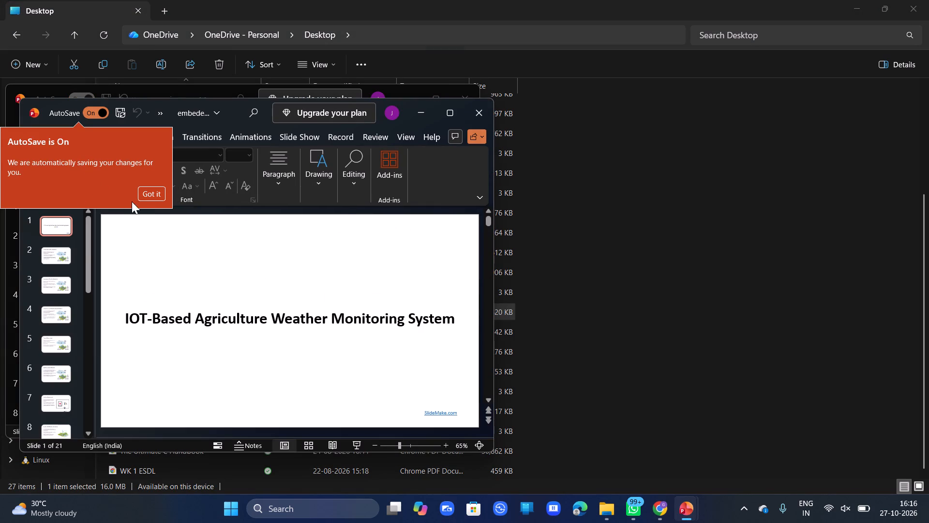
{"action": "left_click", "coordinate": [150, 188]}
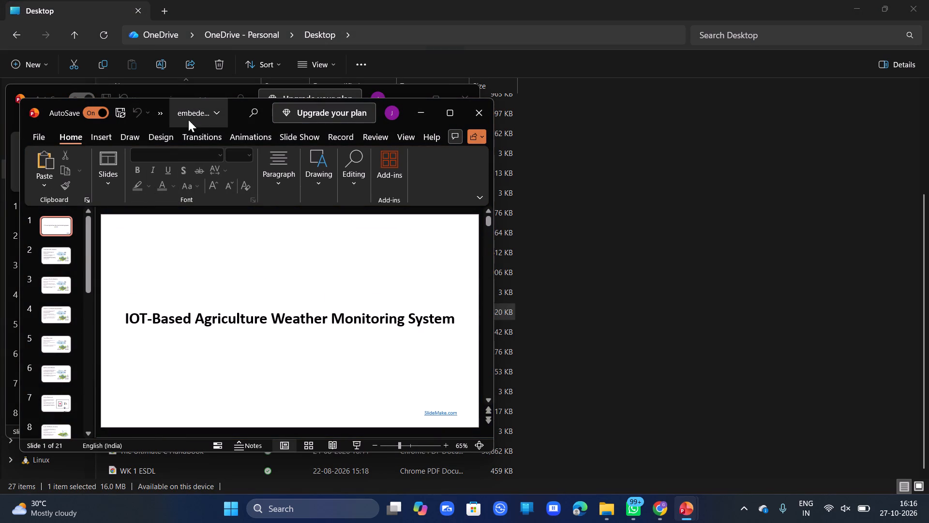
{"action": "left_click", "coordinate": [201, 115]}
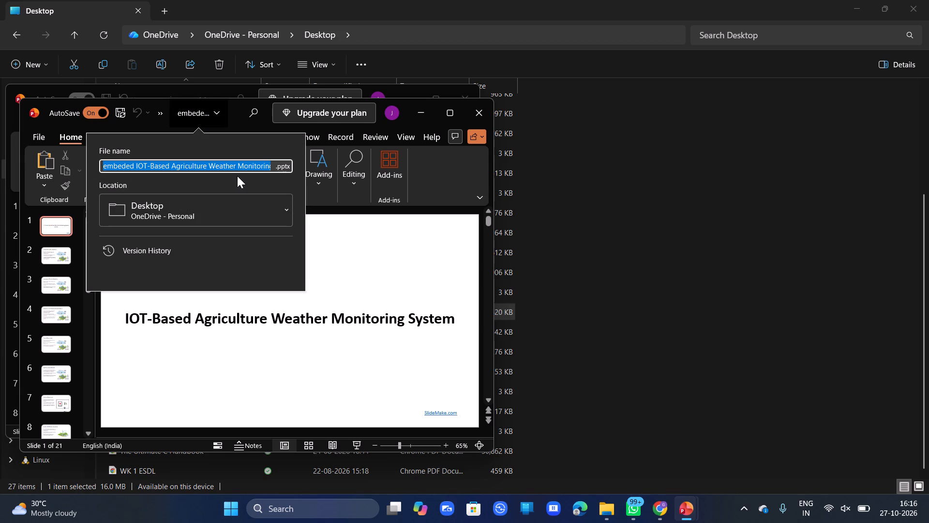
{"action": "left_click", "coordinate": [357, 220]}
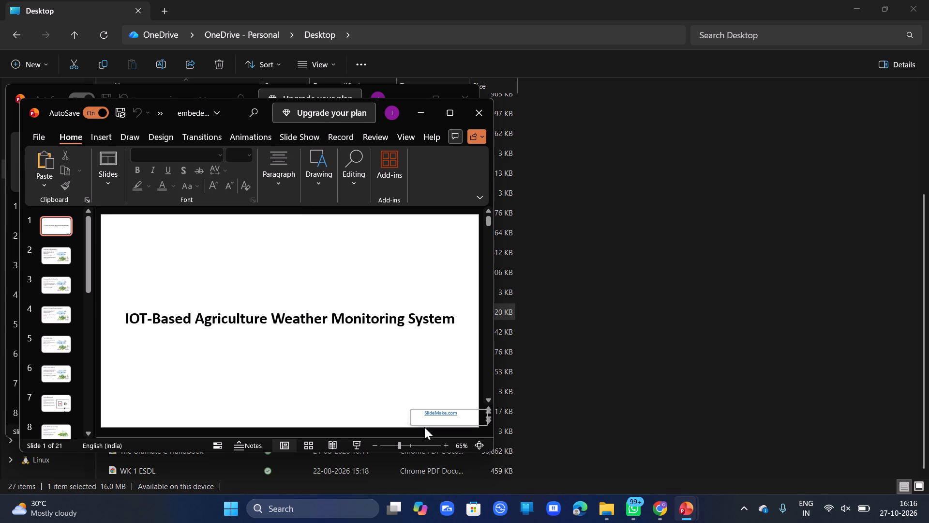
Delete the SlideMake.com link text box on slide 1 of the IOT-Based Agriculture presentation.
{"action": "left_click", "coordinate": [440, 409]}
{"action": "left_click", "coordinate": [440, 409]}
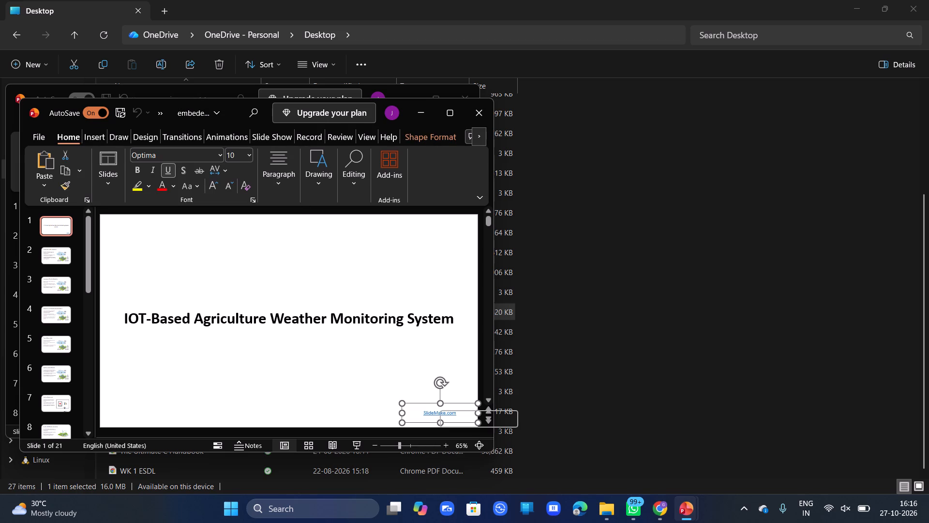
{"action": "key", "text": "BackSpace"}
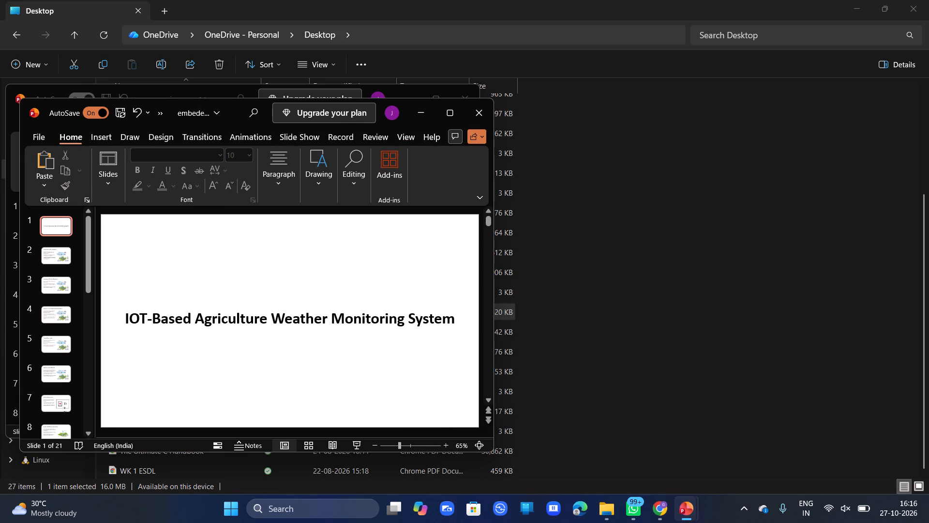
Add a blank slide to the IOT-Based Agriculture presentation and move it ahead of the title slide as slide 1.
{"action": "left_click", "coordinate": [111, 163]}
{"action": "left_click", "coordinate": [108, 214]}
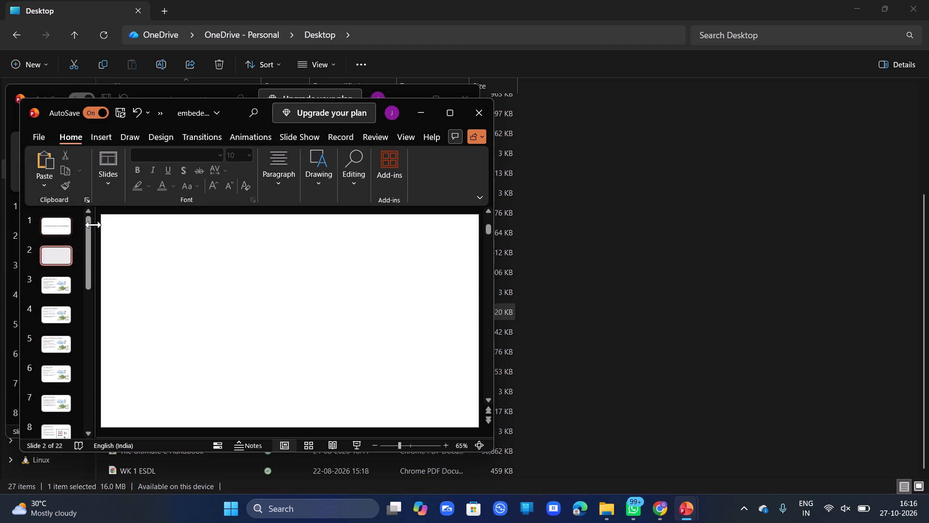
{"action": "left_click_drag", "start_coordinate": [57, 253], "coordinate": [47, 213]}
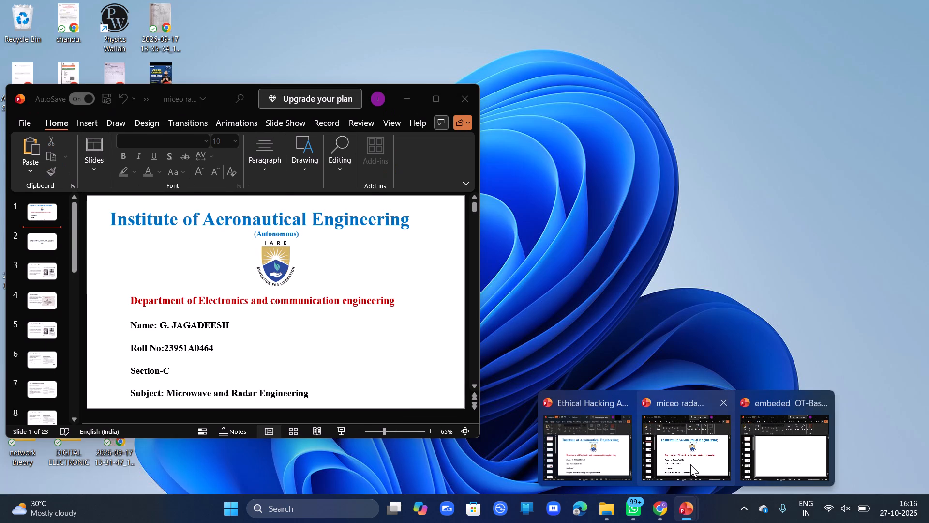
Place the IOT-Based Agriculture presentation window beside the miceo radar presentation window so both first slides are in view.
{"action": "left_click", "coordinate": [690, 464]}
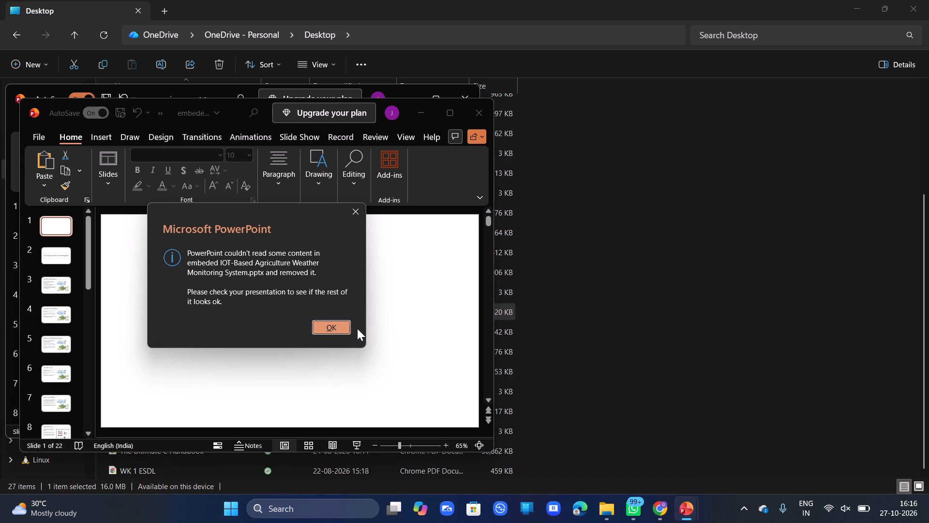
{"action": "left_click", "coordinate": [330, 321]}
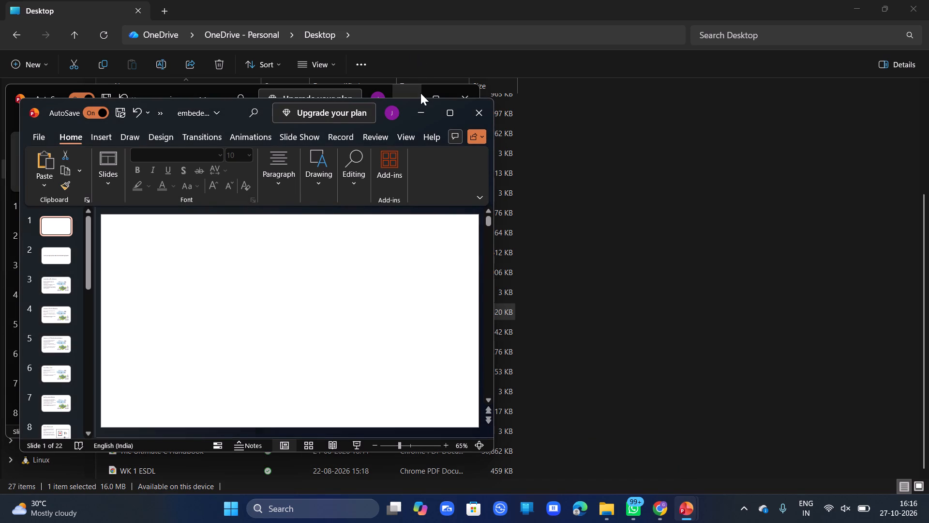
{"action": "left_click_drag", "start_coordinate": [412, 103], "coordinate": [462, 123]}
{"action": "left_click_drag", "start_coordinate": [462, 110], "coordinate": [487, 131]}
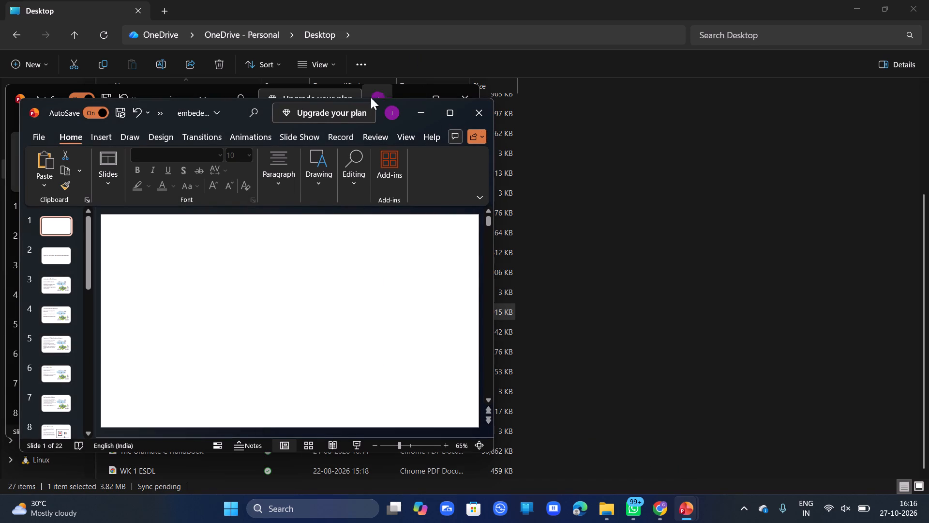
{"action": "left_click_drag", "start_coordinate": [230, 102], "coordinate": [568, 142]}
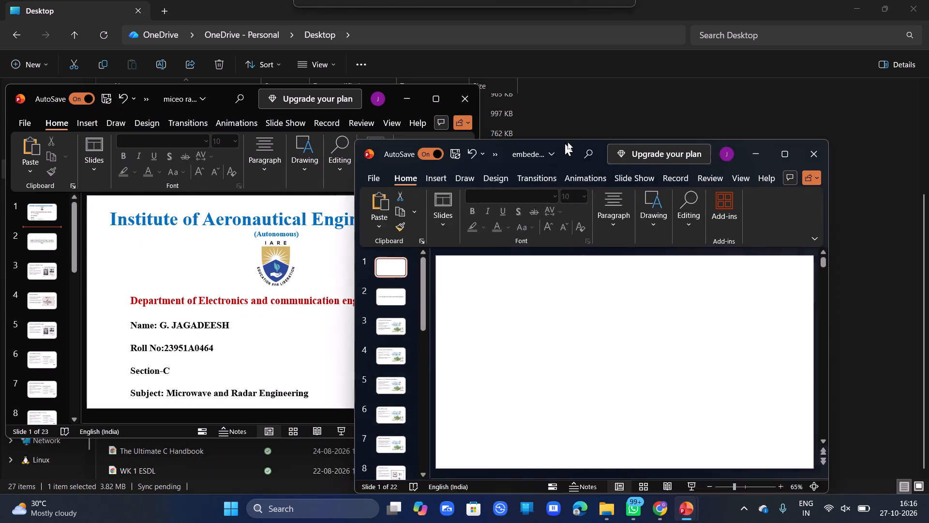
{"action": "left_click_drag", "start_coordinate": [568, 142], "coordinate": [689, 117]}
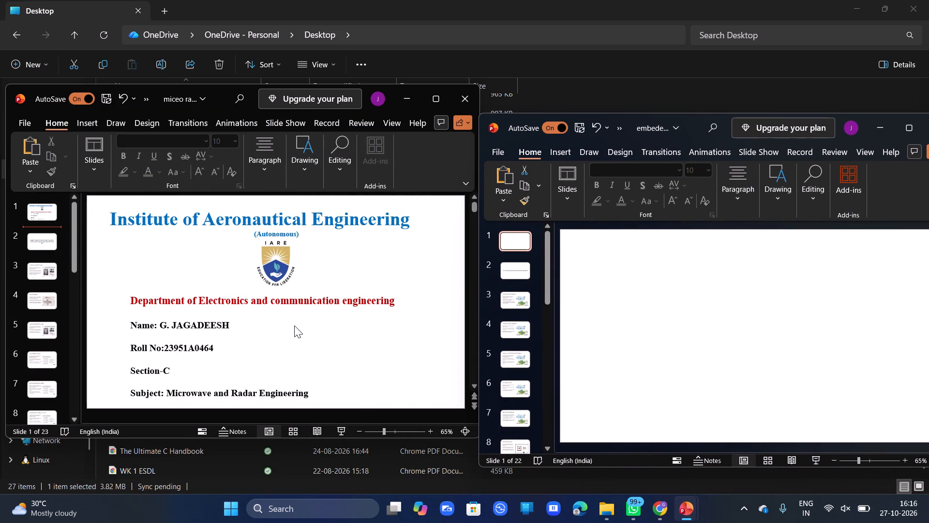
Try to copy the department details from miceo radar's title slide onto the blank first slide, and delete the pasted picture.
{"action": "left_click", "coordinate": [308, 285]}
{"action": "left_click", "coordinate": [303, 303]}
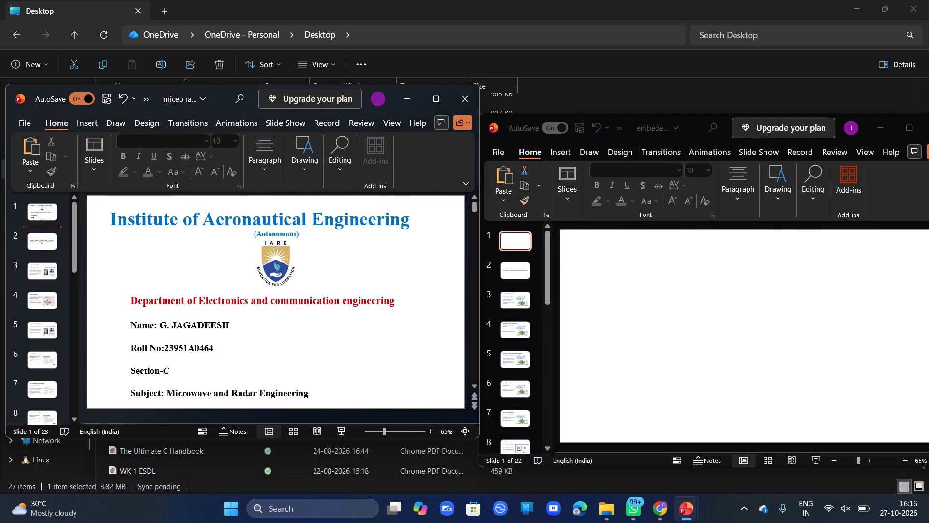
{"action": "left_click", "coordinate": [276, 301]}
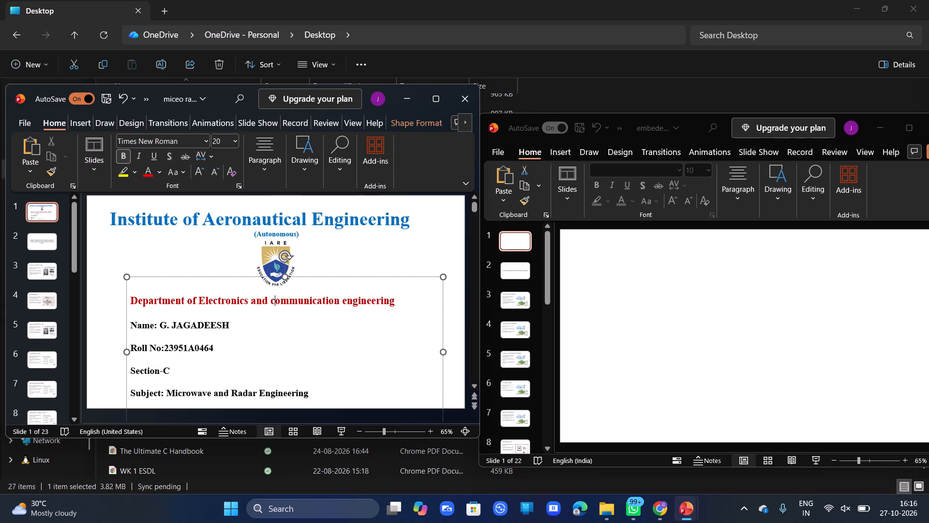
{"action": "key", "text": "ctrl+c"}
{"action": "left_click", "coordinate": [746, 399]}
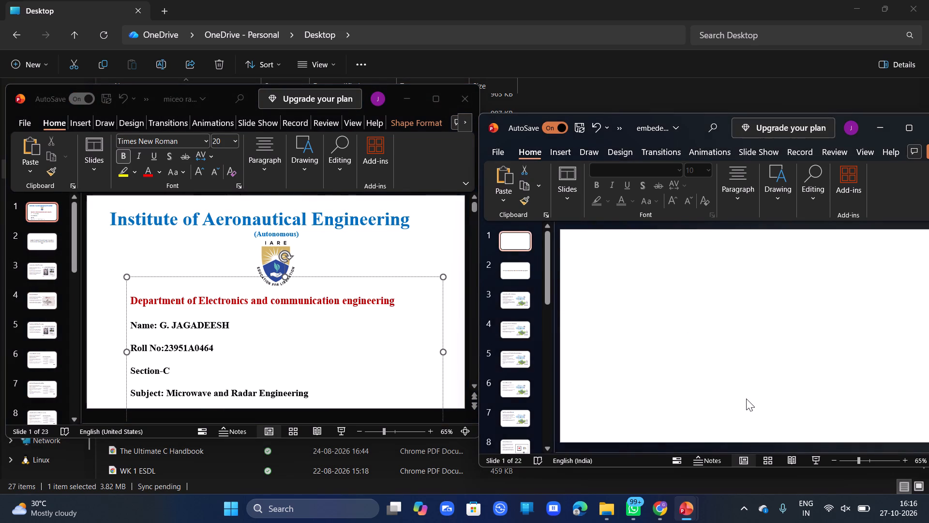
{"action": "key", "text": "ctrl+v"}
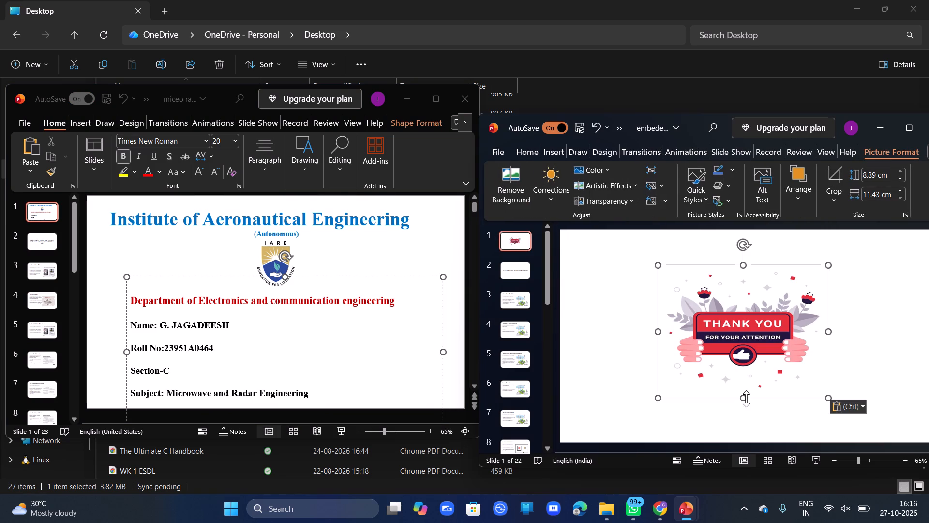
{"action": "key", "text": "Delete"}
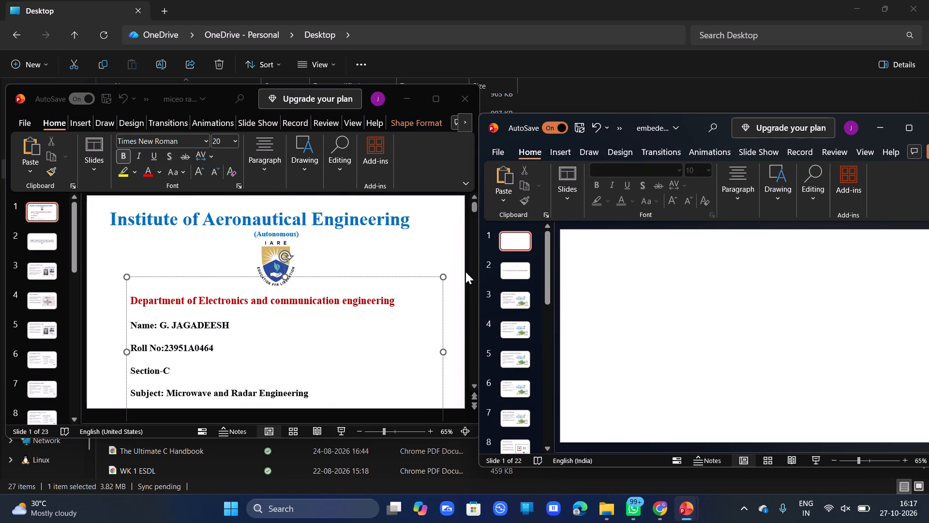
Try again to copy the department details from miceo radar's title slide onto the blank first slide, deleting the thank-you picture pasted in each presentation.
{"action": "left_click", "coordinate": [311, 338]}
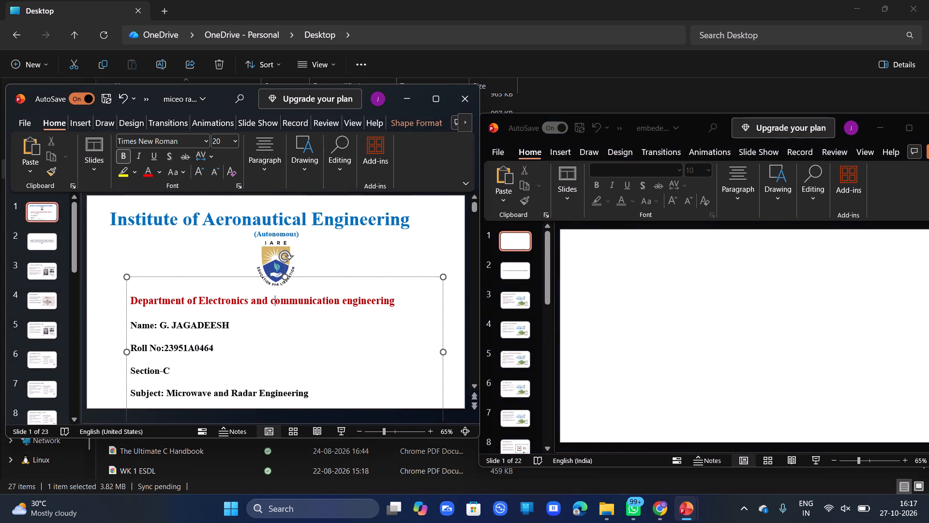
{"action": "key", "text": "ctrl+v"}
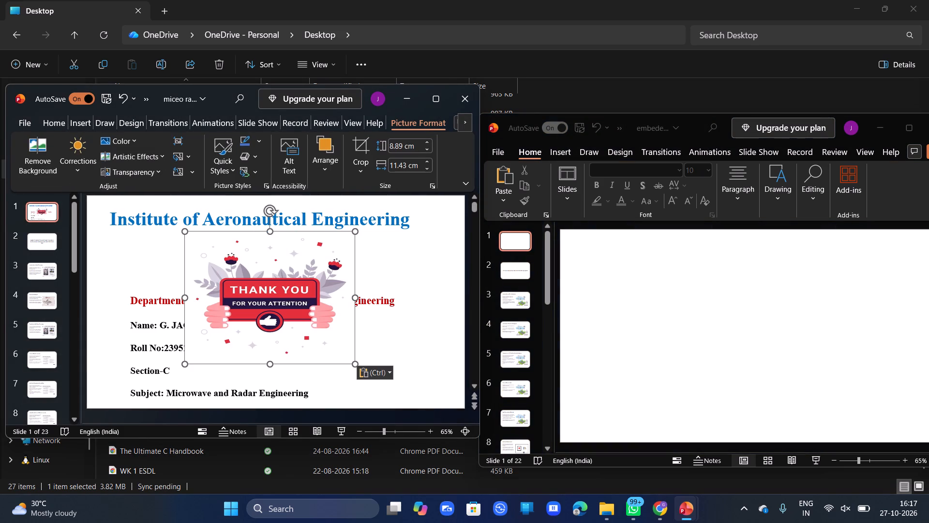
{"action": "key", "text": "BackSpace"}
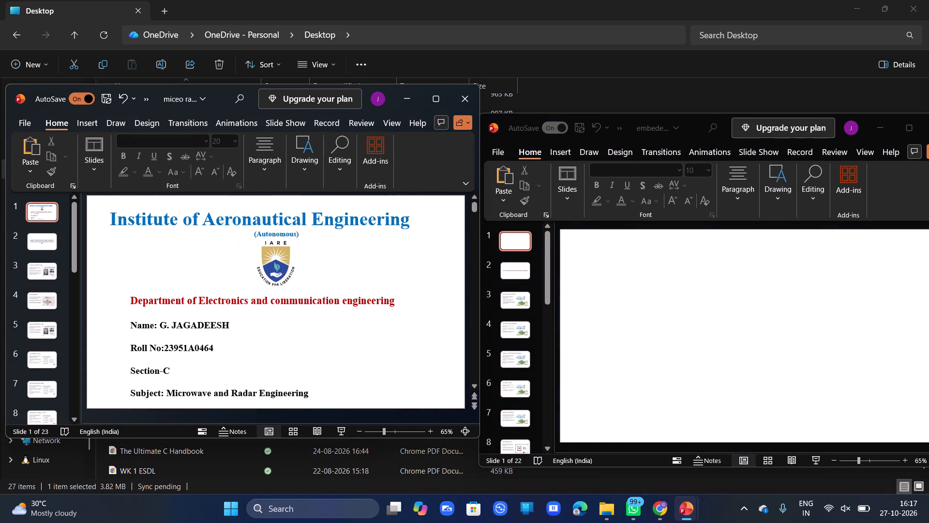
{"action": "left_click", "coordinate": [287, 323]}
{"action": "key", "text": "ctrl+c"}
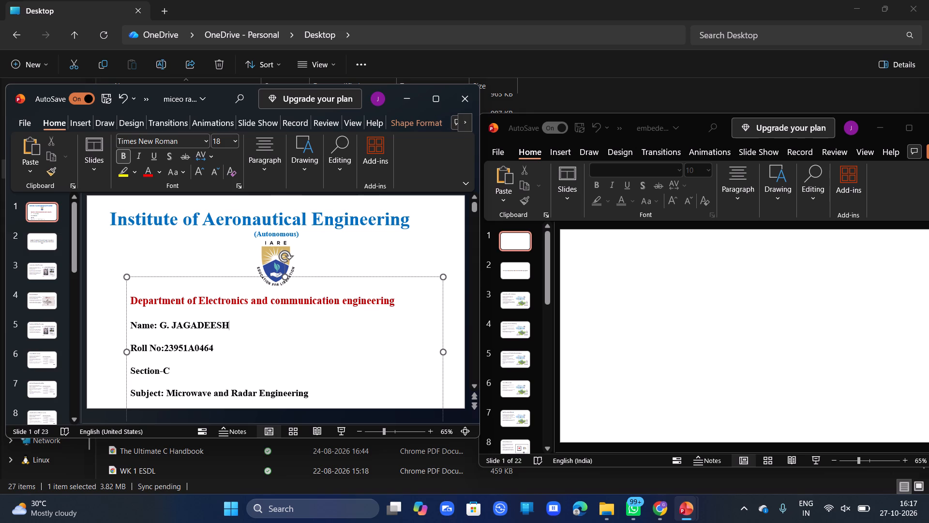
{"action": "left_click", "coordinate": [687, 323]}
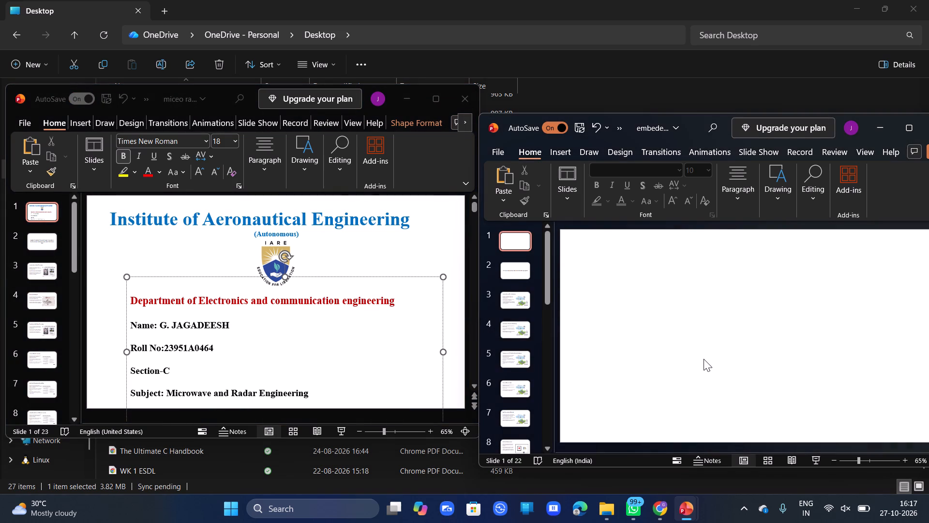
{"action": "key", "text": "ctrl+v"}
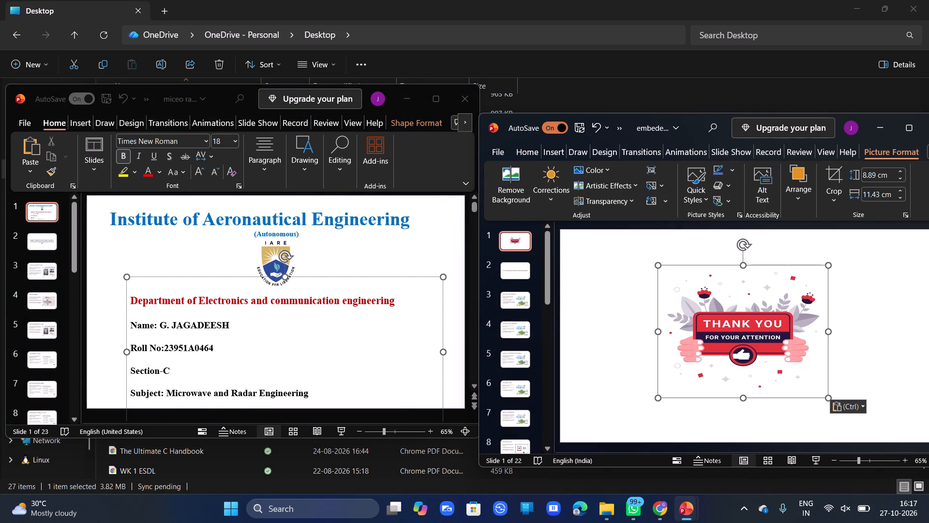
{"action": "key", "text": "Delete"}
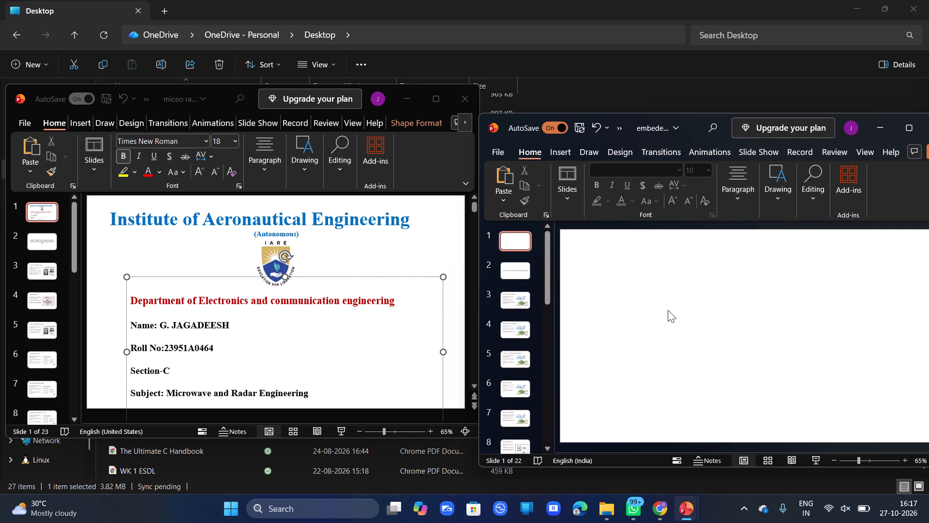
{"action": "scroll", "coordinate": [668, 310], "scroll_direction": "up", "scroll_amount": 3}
Copy the "Institute of Aeronautical Engineering (Autonomous)" heading from miceo radar's title slide onto the blank first slide of the IOT-Based Agriculture presentation.
{"action": "left_click", "coordinate": [209, 213]}
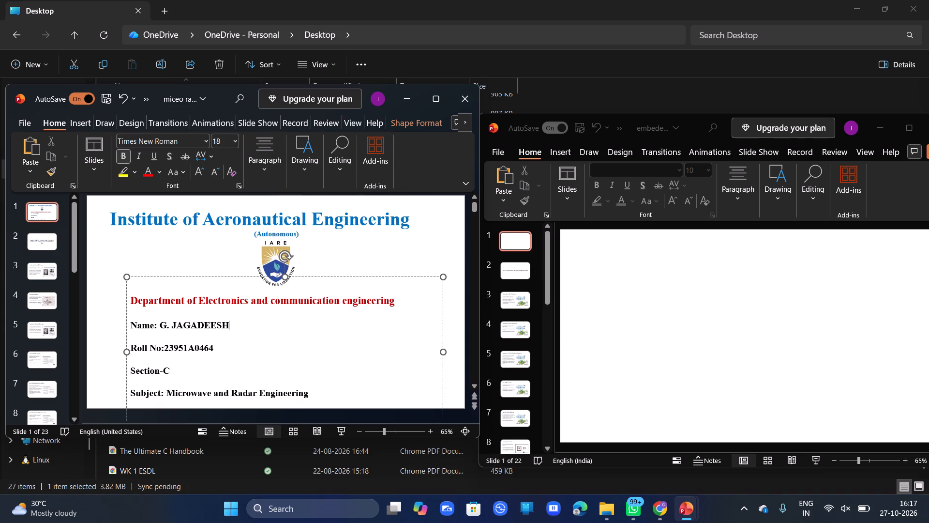
{"action": "left_click", "coordinate": [432, 224]}
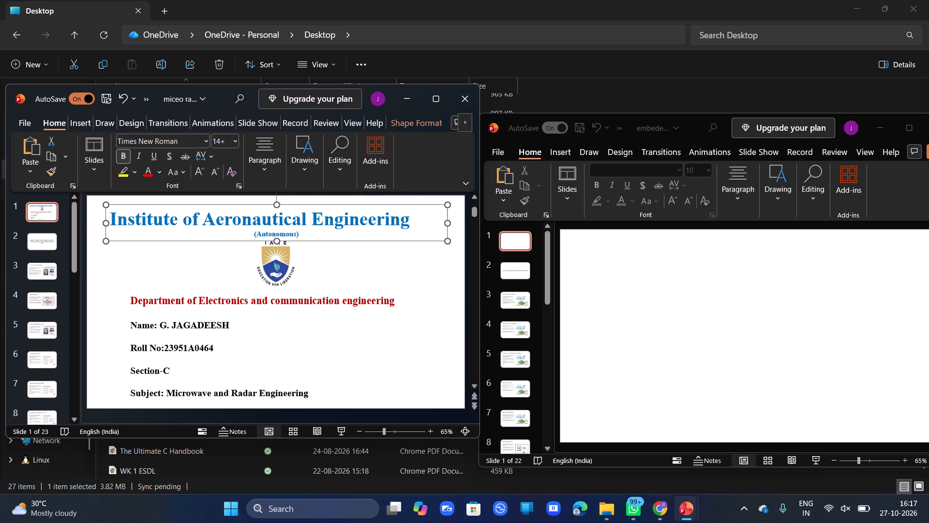
{"action": "key", "text": "ctrl+c"}
{"action": "left_click", "coordinate": [735, 276]}
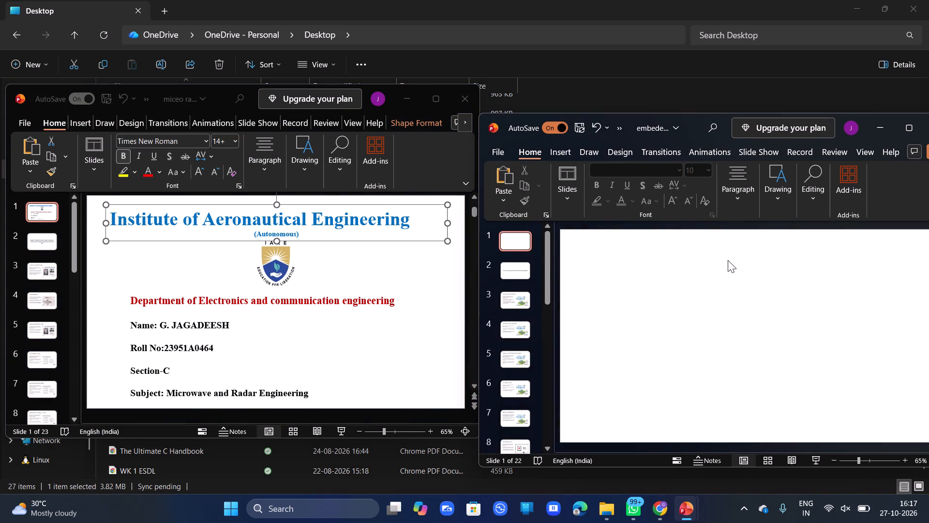
{"action": "left_click", "coordinate": [728, 260]}
{"action": "key", "text": "ctrl+v"}
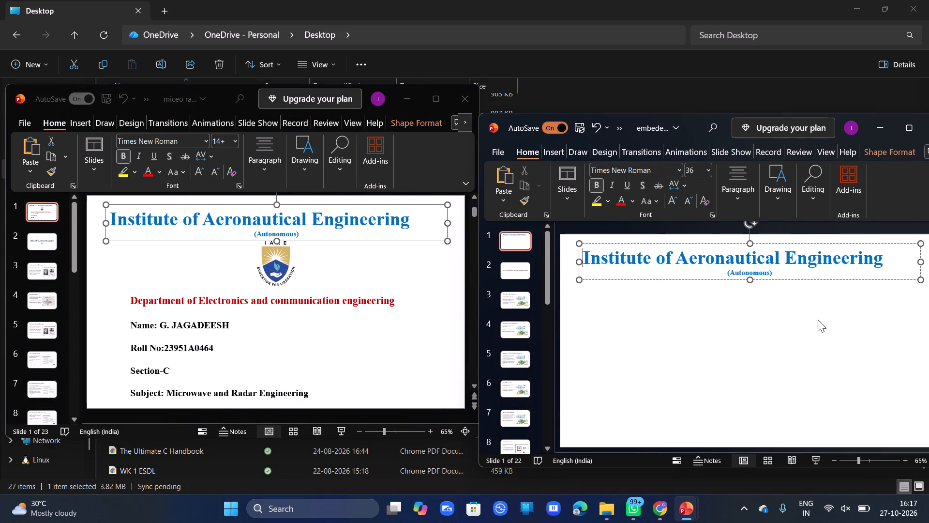
{"action": "left_click", "coordinate": [818, 320]}
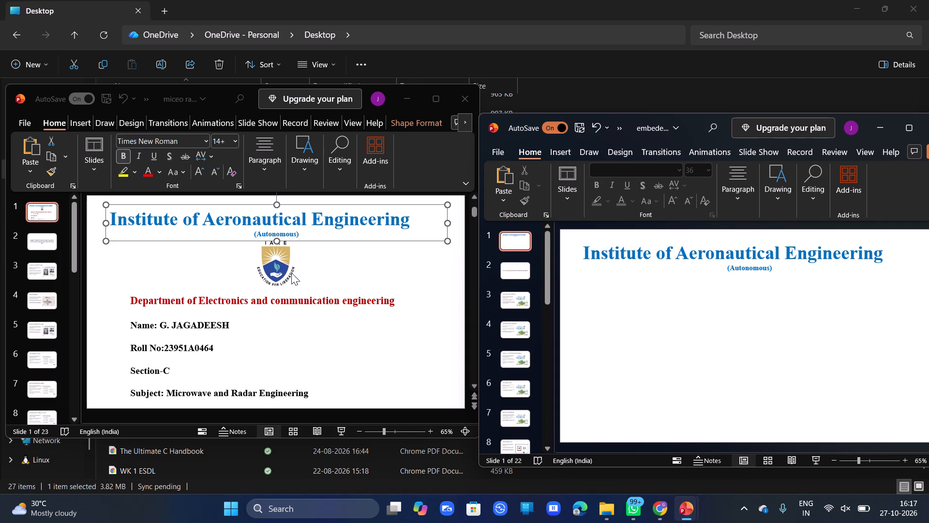
Copy the IARE logo from miceo radar's title slide to below the institute heading on the IOT-Based Agriculture presentation's first slide.
{"action": "left_click", "coordinate": [284, 268]}
{"action": "left_click", "coordinate": [283, 268]}
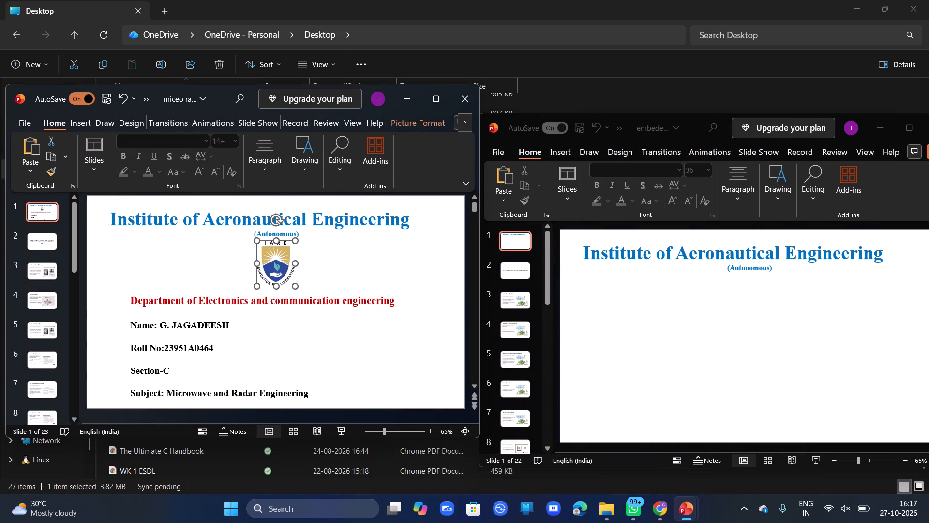
Paste the IARE logo from miceo radar's title slide below the institute heading on the IOT-Based Agriculture presentation's first slide.
{"action": "key", "text": "ctrl+c"}
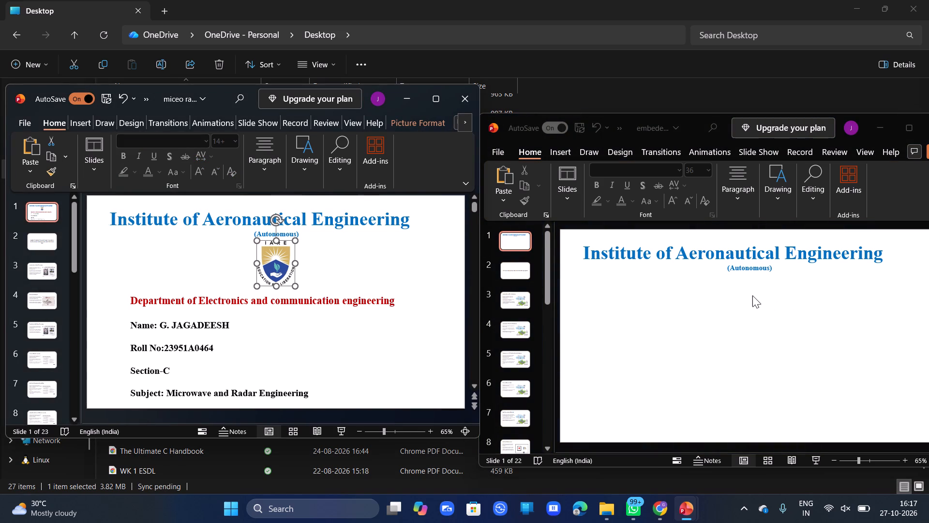
{"action": "left_click", "coordinate": [752, 295]}
{"action": "left_click", "coordinate": [762, 283]}
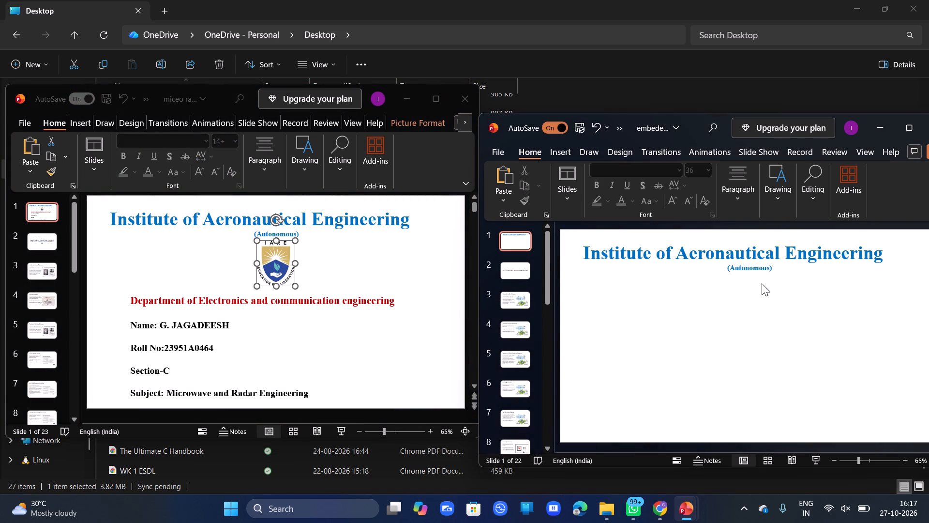
{"action": "key", "text": "ctrl+v"}
{"action": "left_click", "coordinate": [603, 330]}
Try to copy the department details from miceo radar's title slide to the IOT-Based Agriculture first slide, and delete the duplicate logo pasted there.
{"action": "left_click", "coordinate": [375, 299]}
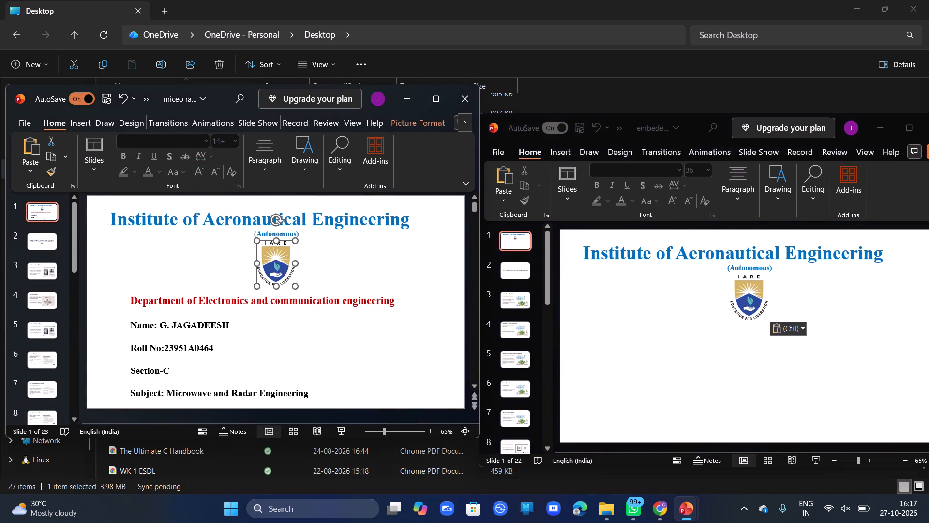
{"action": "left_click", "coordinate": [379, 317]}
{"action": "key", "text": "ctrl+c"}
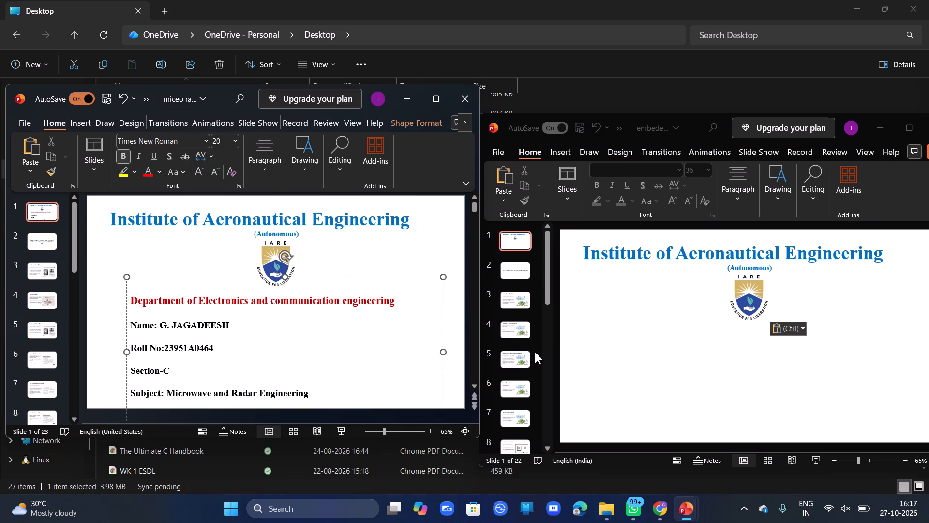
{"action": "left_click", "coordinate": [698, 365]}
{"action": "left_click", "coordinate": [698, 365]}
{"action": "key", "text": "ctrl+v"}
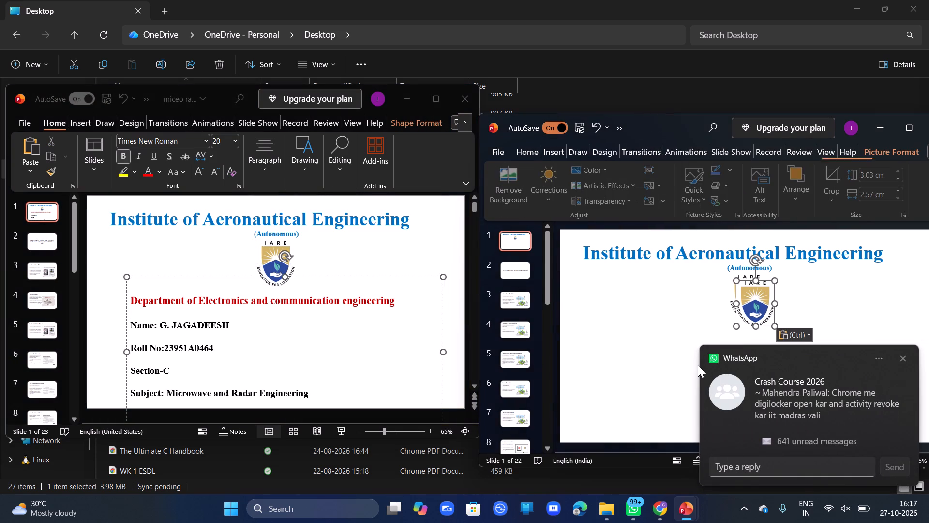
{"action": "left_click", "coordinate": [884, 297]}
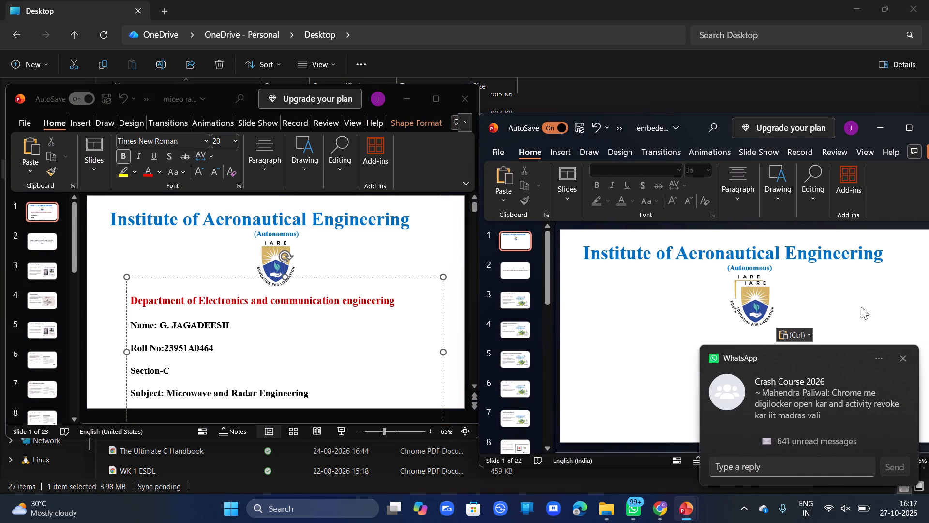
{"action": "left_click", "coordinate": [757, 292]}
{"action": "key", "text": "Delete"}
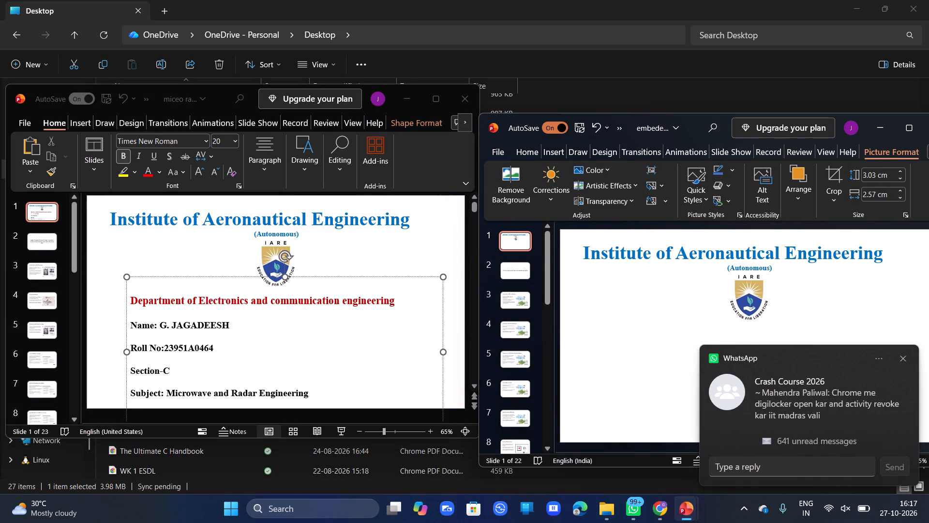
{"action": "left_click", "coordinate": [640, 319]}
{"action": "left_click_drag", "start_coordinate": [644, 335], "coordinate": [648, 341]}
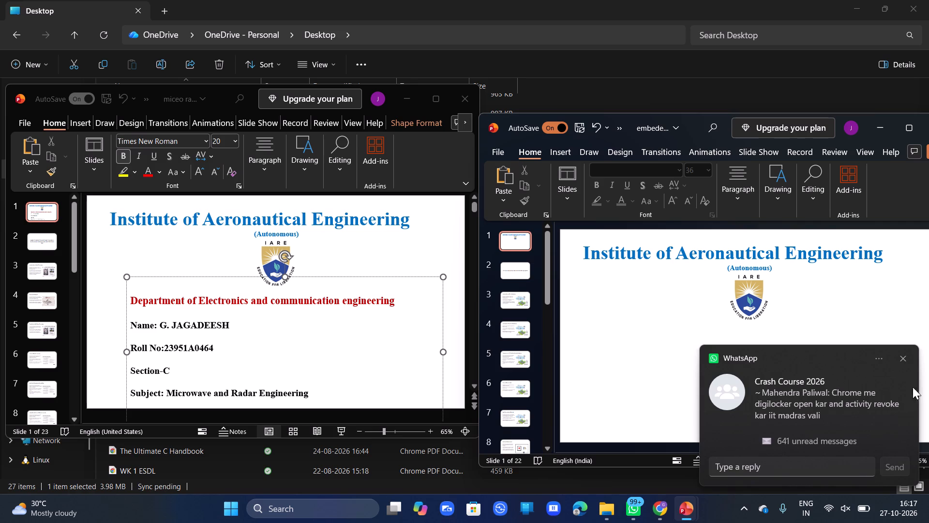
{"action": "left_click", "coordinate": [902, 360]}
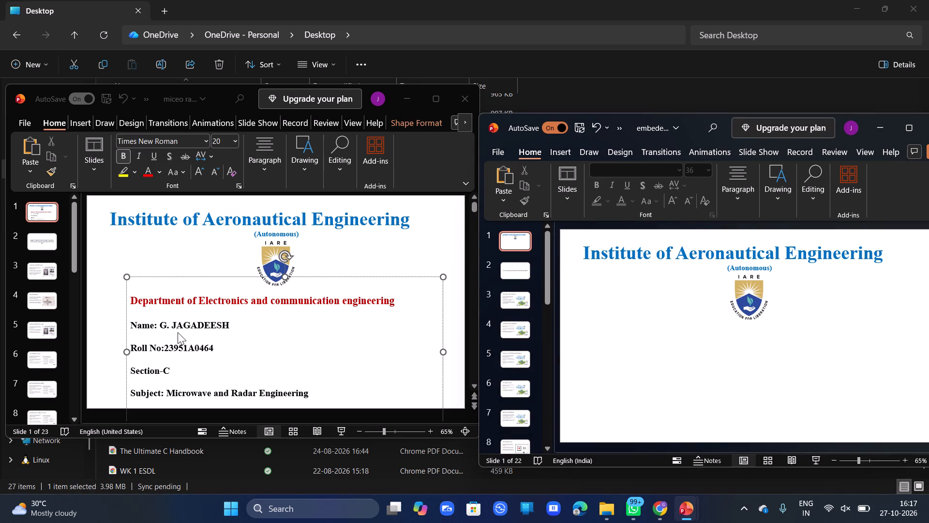
Copy the department and student details block from miceo radar's title slide to below the logo on the IOT-Based Agriculture first slide.
{"action": "left_click", "coordinate": [225, 348]}
{"action": "left_click", "coordinate": [144, 297]}
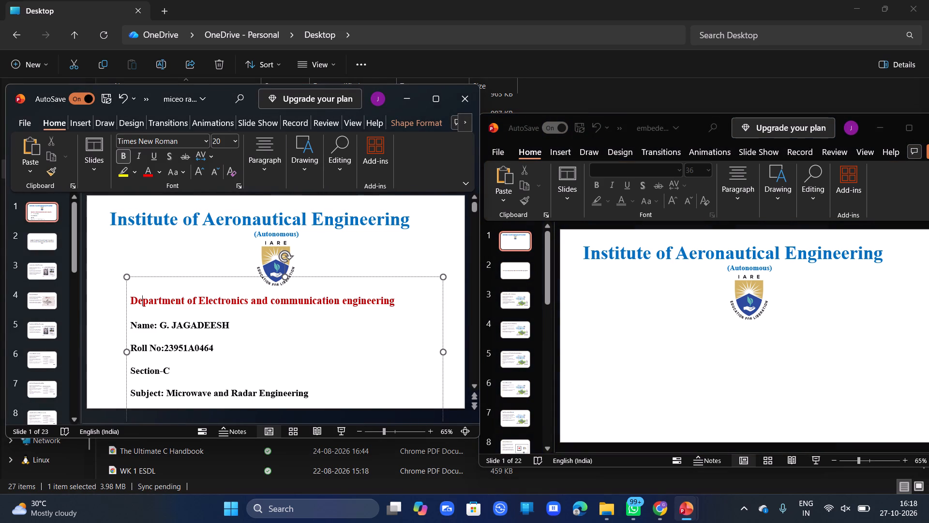
{"action": "left_click", "coordinate": [134, 297]}
{"action": "left_click", "coordinate": [117, 286]}
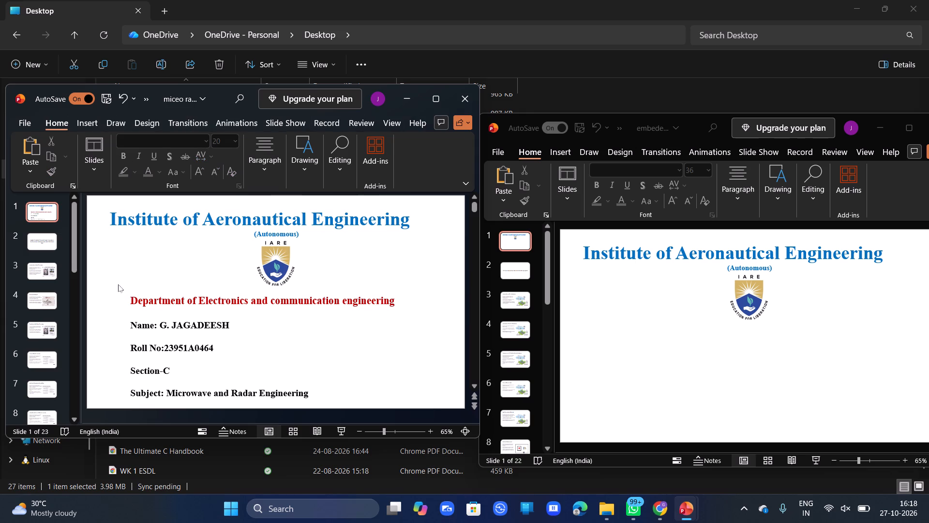
{"action": "left_click", "coordinate": [132, 317]}
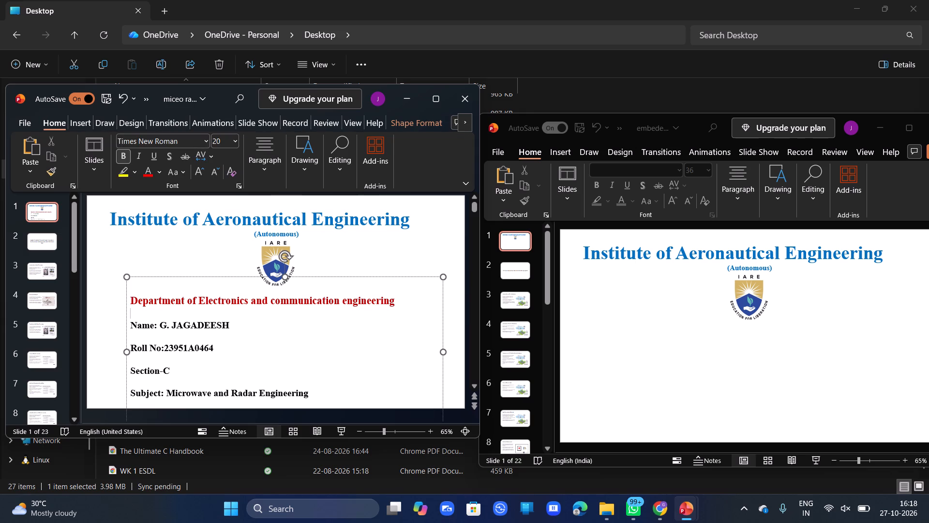
{"action": "key", "text": "ctrl+c"}
{"action": "left_click", "coordinate": [706, 379]}
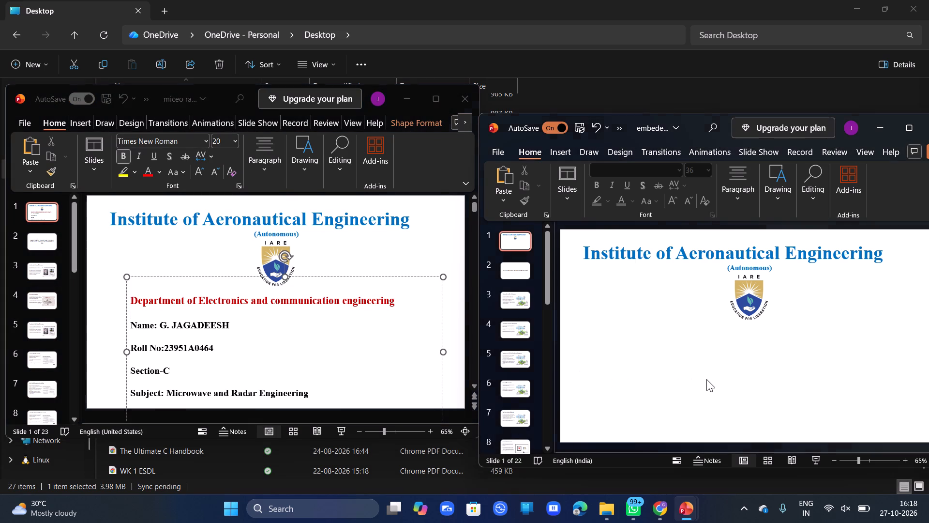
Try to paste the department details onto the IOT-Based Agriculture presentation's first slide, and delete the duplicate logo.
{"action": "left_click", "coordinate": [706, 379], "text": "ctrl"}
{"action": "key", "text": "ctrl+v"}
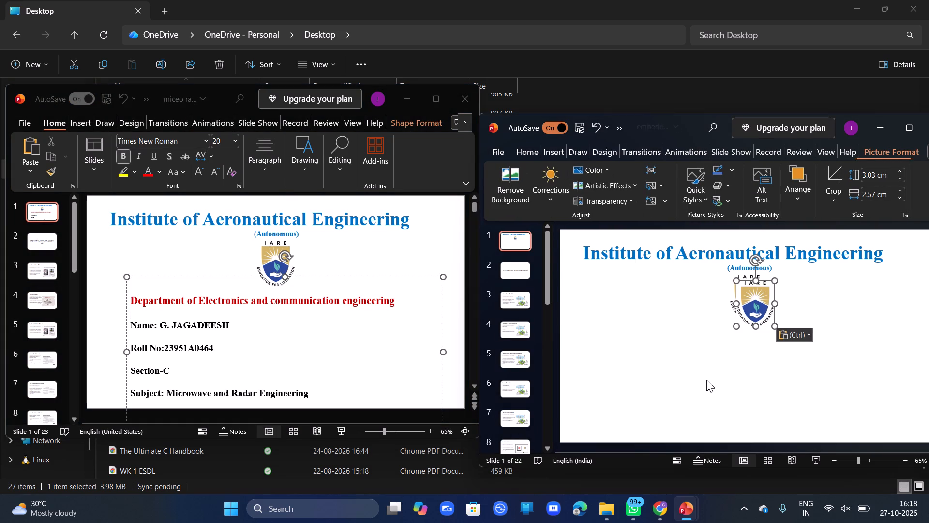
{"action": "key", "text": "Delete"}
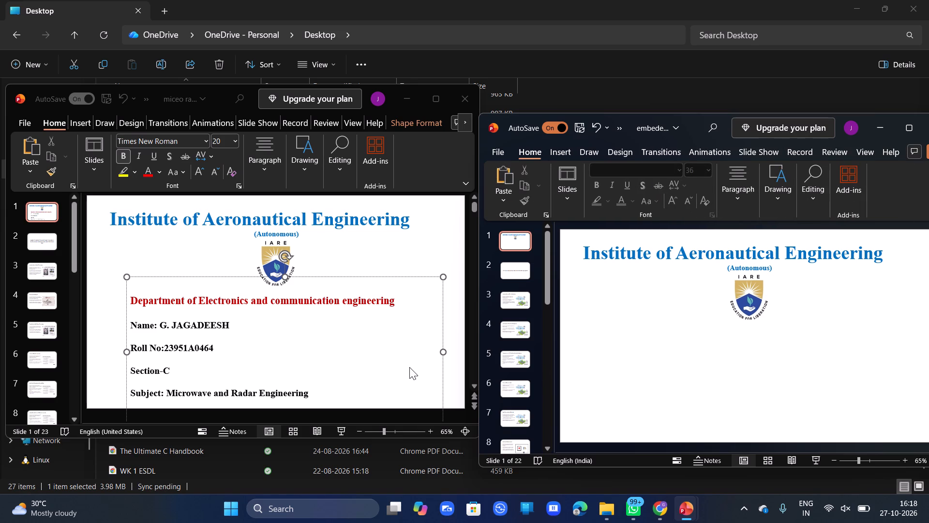
Copy the department, name, roll number, section and subject lines from miceo radar's title slide and place them below the logo on the IOT-Based Agriculture first slide.
{"action": "left_click", "coordinate": [130, 295]}
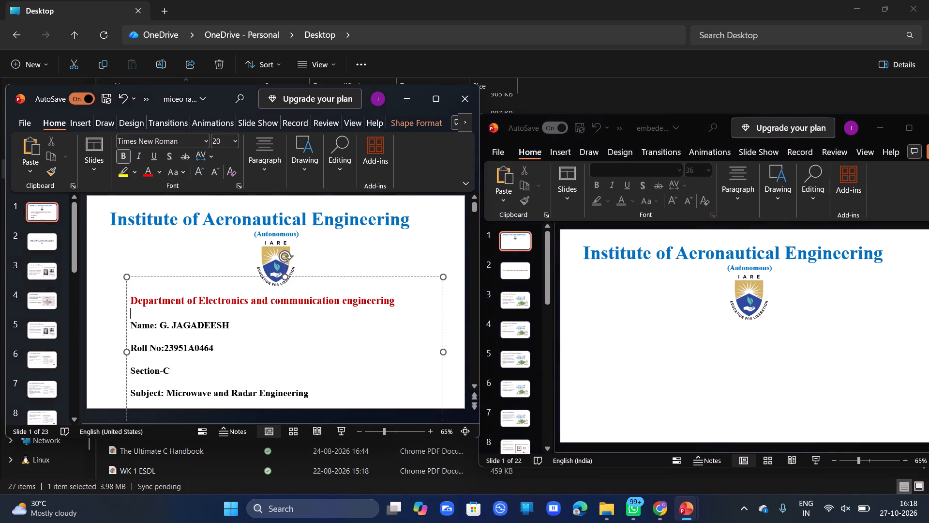
{"action": "left_click_drag", "start_coordinate": [130, 296], "coordinate": [307, 402]}
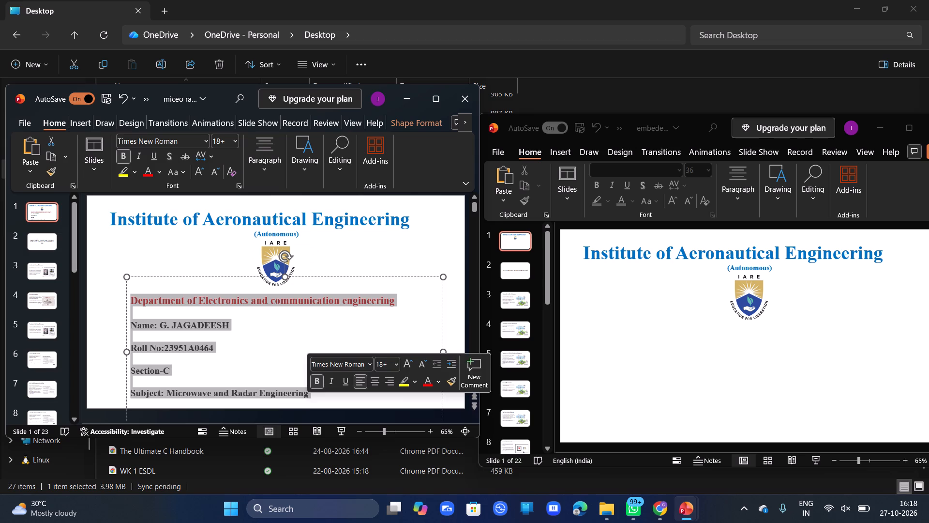
{"action": "key", "text": "ctrl+c"}
{"action": "left_click", "coordinate": [618, 346]}
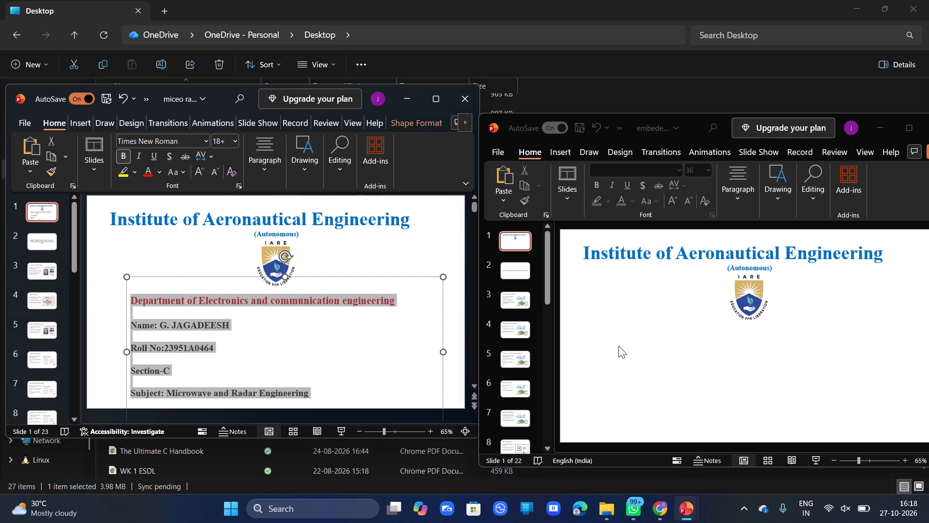
{"action": "double_click", "coordinate": [629, 354]}
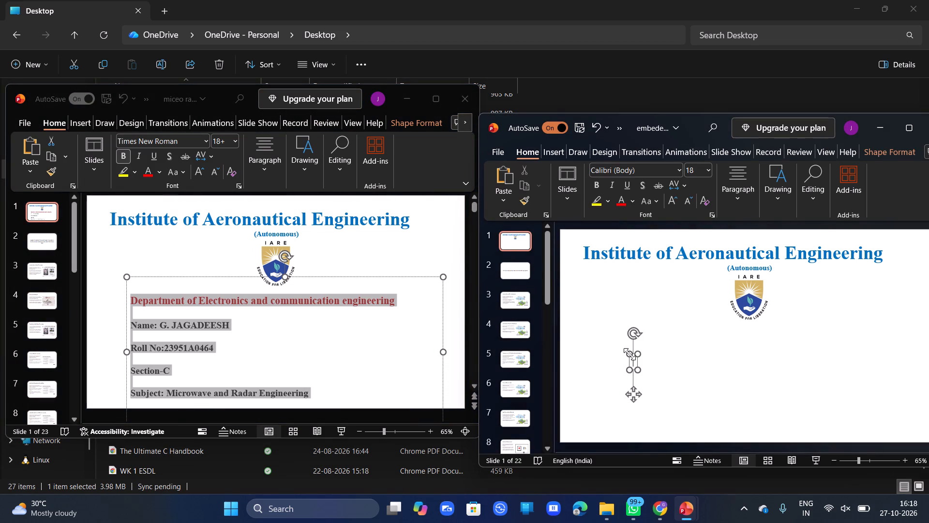
{"action": "key", "text": "ctrl+v"}
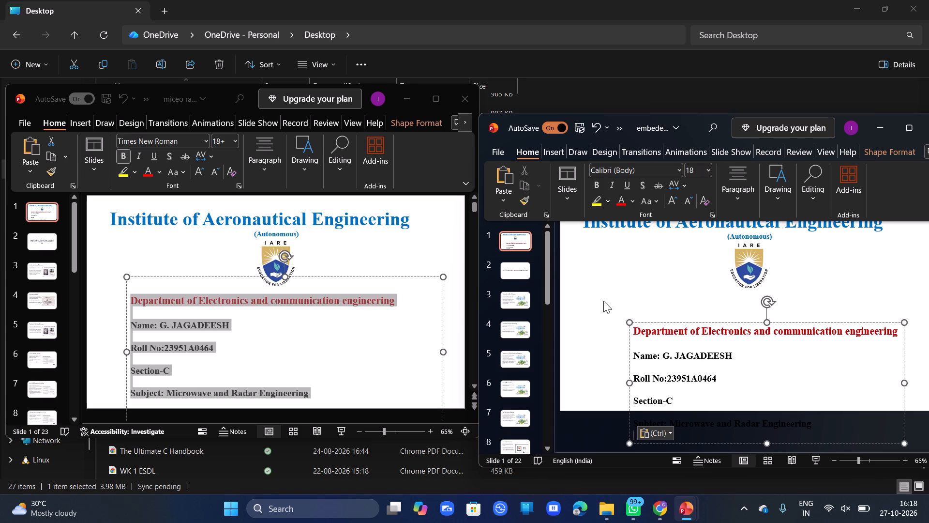
{"action": "left_click_drag", "start_coordinate": [760, 321], "coordinate": [743, 288]}
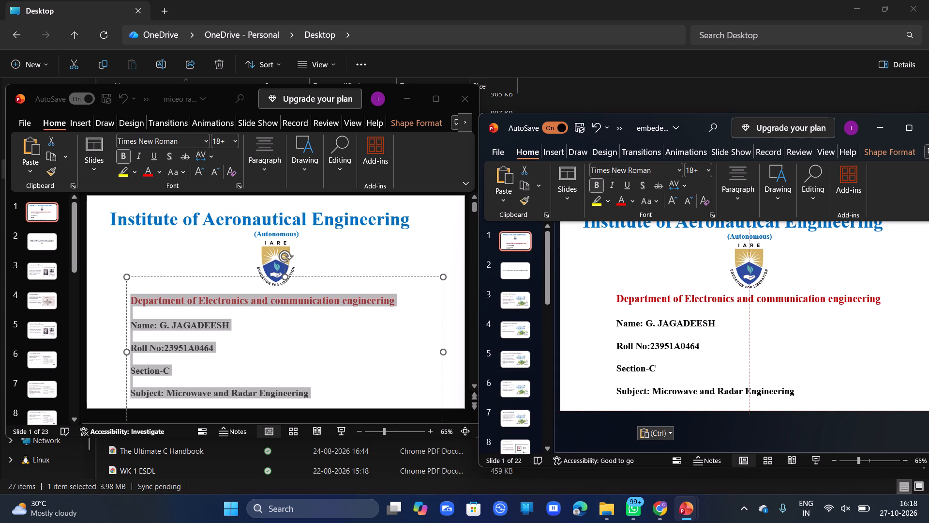
{"action": "left_click_drag", "start_coordinate": [743, 288], "coordinate": [734, 291]}
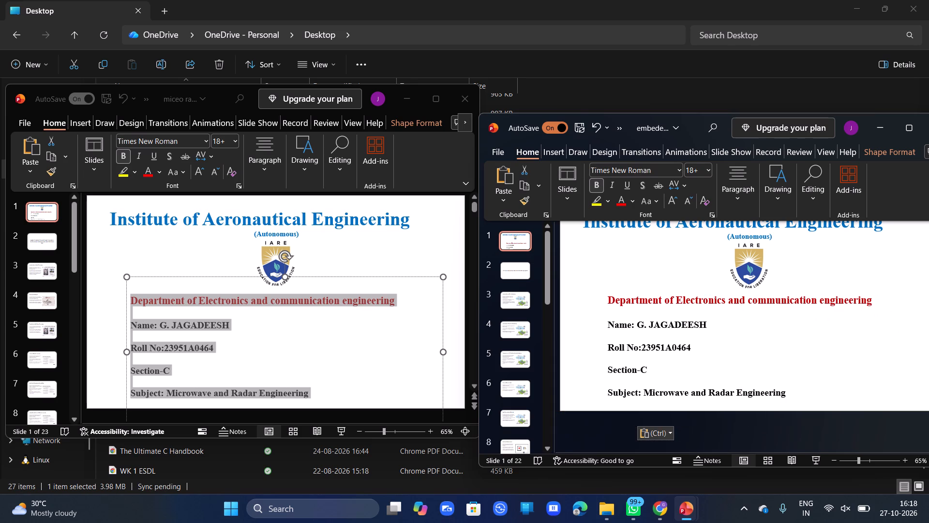
{"action": "left_click_drag", "start_coordinate": [734, 291], "coordinate": [734, 293]}
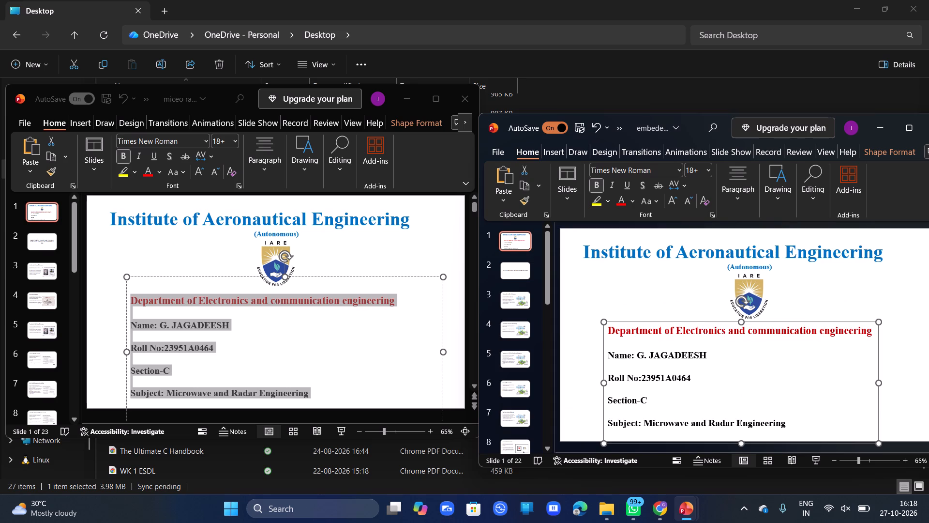
{"action": "left_click", "coordinate": [651, 279]}
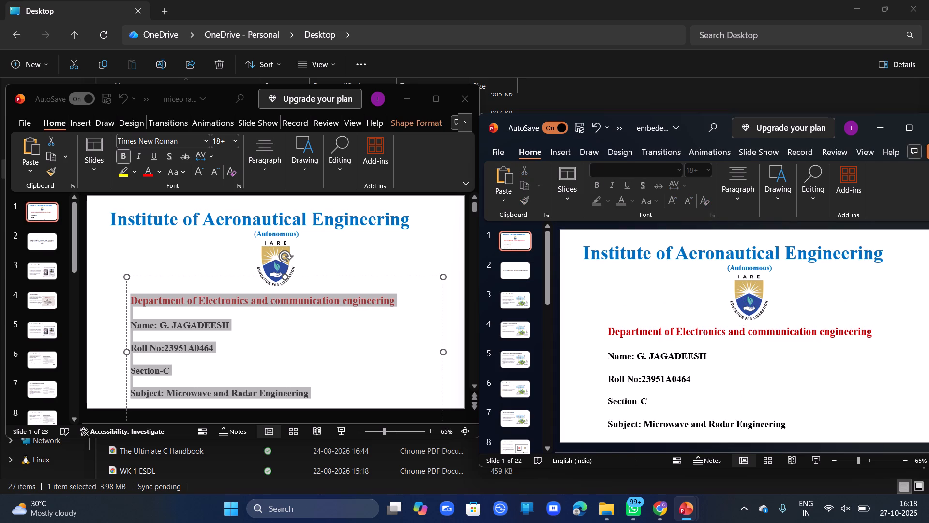
Capitalise the department line on the IOT-Based Agriculture first slide as "Department of Electronics and Communication Engineering".
{"action": "left_click", "coordinate": [755, 334]}
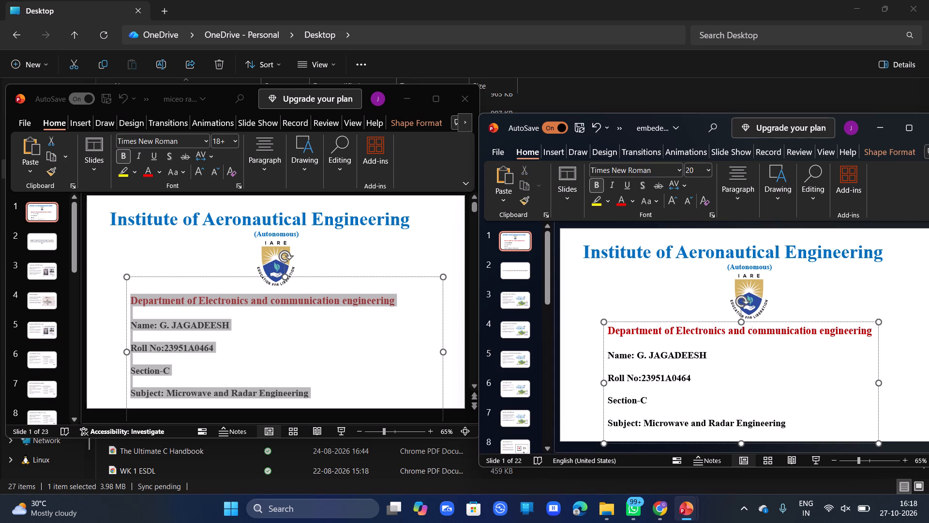
{"action": "key", "text": "BackSpace"}
{"action": "key", "text": "shift+c"}
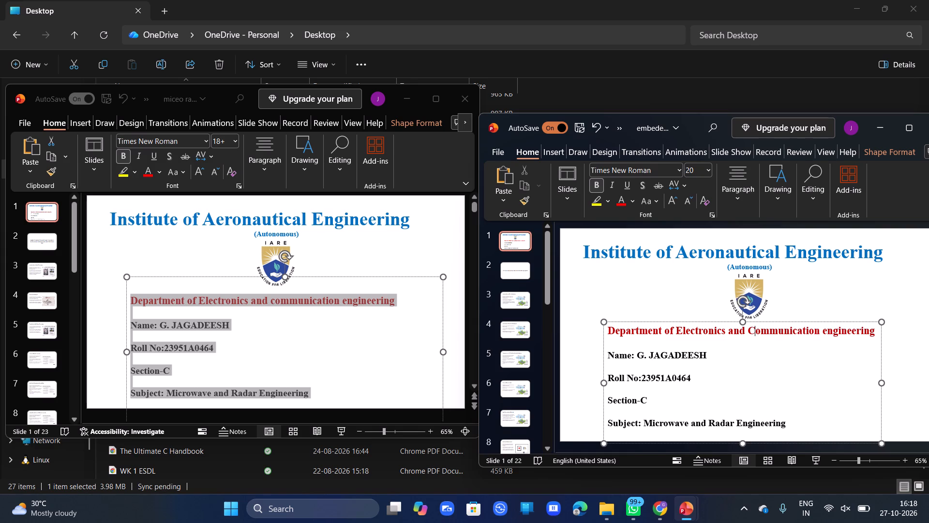
{"action": "key", "text": "Right"}
{"action": "key", "text": "Right"}
{"action": "key", "text": "Right"}
{"action": "key", "text": "Right"}
{"action": "key", "text": "Right"}
{"action": "key", "text": "Right"}
{"action": "key", "text": "Right"}
{"action": "key", "text": "Right"}
{"action": "key", "text": "Right"}
{"action": "key", "text": "Right"}
{"action": "key", "text": "Right"}
{"action": "key", "text": "Right"}
{"action": "key", "text": "Right"}
{"action": "key", "text": "Right"}
{"action": "key", "text": "BackSpace"}
{"action": "key", "text": "shift+e"}
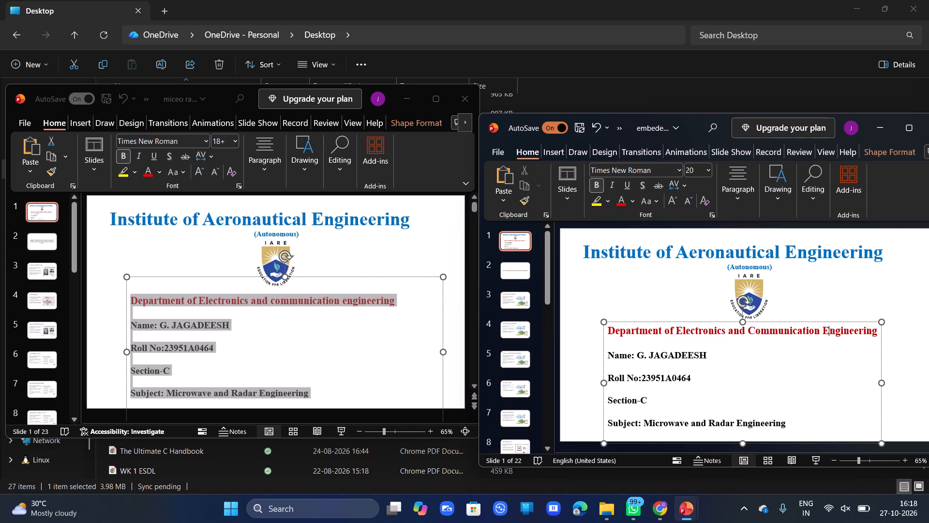
Replace the subject on the IOT-Based Agriculture presentation's first slide with "Embedded System".
{"action": "left_click", "coordinate": [755, 381]}
{"action": "left_click", "coordinate": [790, 426]}
{"action": "key", "text": "BackSpace"}
{"action": "key", "text": "BackSpace"}
{"action": "key", "text": "BackSpace"}
{"action": "key", "text": "BackSpace"}
{"action": "key", "text": "BackSpace"}
{"action": "key", "text": "BackSpace"}
{"action": "key", "text": "BackSpace"}
{"action": "key", "text": "BackSpace"}
{"action": "key", "text": "BackSpace"}
{"action": "key", "text": "BackSpace"}
{"action": "key", "text": "BackSpace"}
{"action": "key", "text": "BackSpace"}
{"action": "key", "text": "BackSpace"}
{"action": "key", "text": "BackSpace"}
{"action": "key", "text": "BackSpace"}
{"action": "key", "text": "BackSpace"}
{"action": "key", "text": "BackSpace"}
{"action": "key", "text": "BackSpace"}
{"action": "key", "text": "BackSpace"}
{"action": "key", "text": "BackSpace"}
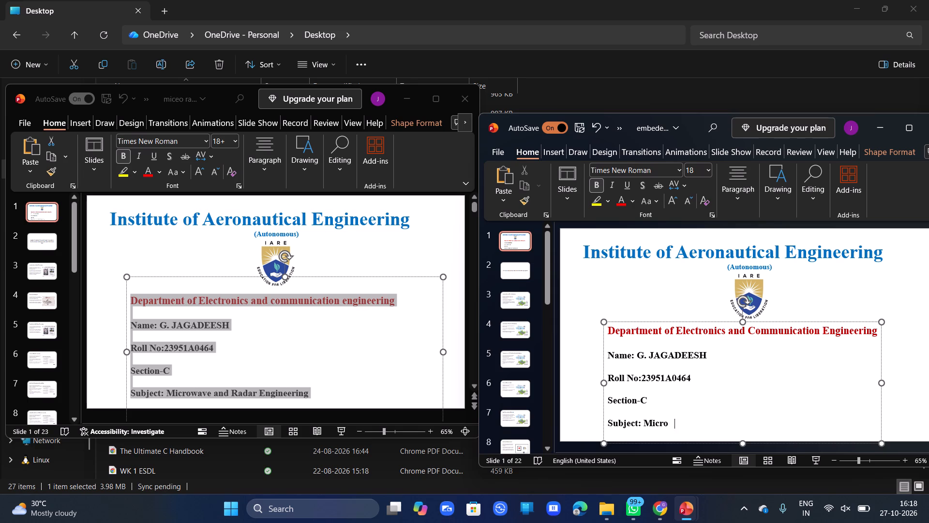
{"action": "key", "text": "BackSpace"}
{"action": "key", "text": "BackSpace"}
{"action": "key", "text": "BackSpace"}
{"action": "type", "text": "embedded"}
{"action": "key", "text": "space"}
{"action": "key", "text": "BackSpace"}
{"action": "key", "text": "BackSpace"}
{"action": "key", "text": "BackSpace"}
{"action": "key", "text": "BackSpace"}
{"action": "key", "text": "BackSpace"}
{"action": "key", "text": "BackSpace"}
{"action": "key", "text": "BackSpace"}
{"action": "key", "text": "BackSpace"}
{"action": "key", "text": "BackSpace"}
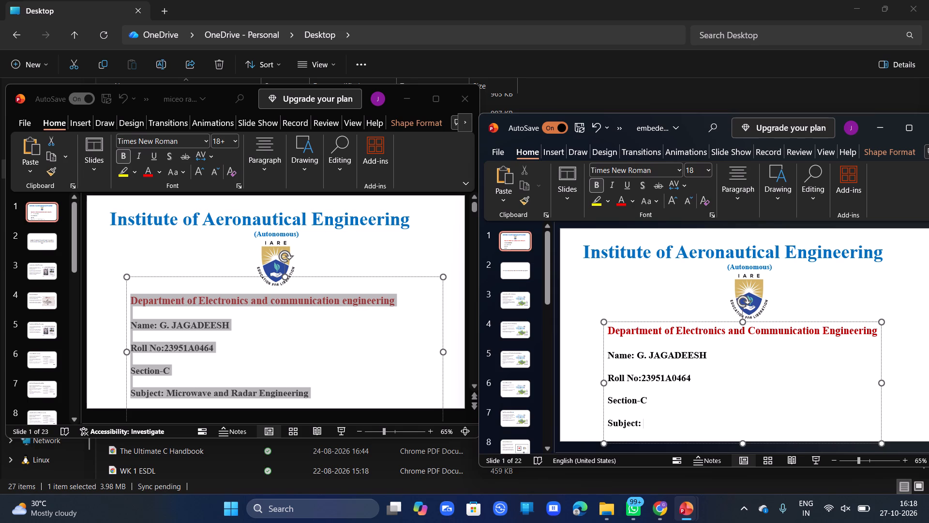
{"action": "type", "text": "EmbEd"}
{"action": "key", "text": "BackSpace"}
{"action": "key", "text": "BackSpace"}
{"action": "type", "text": "edded syst"}
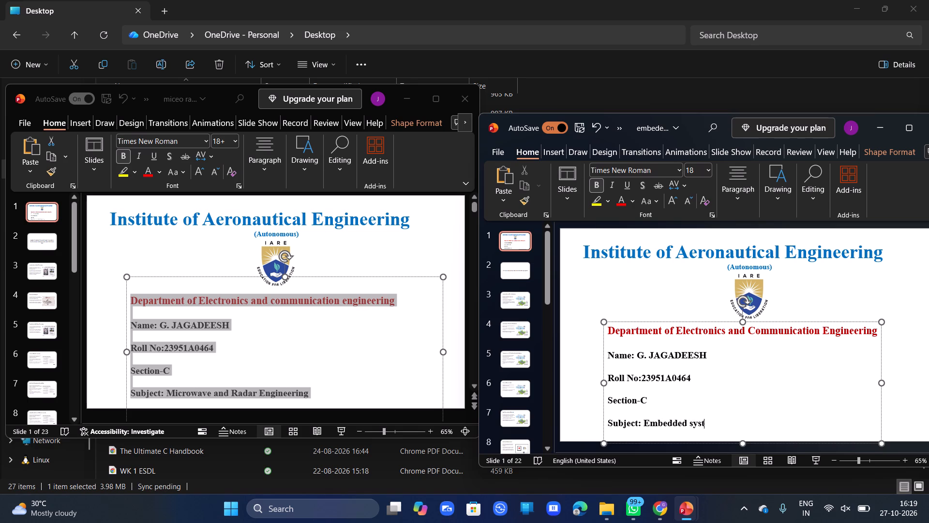
{"action": "key", "text": "BackSpace"}
{"action": "key", "text": "BackSpace"}
{"action": "key", "text": "BackSpace"}
{"action": "key", "text": "BackSpace"}
{"action": "type", "text": "System"}
{"action": "key", "text": "space"}
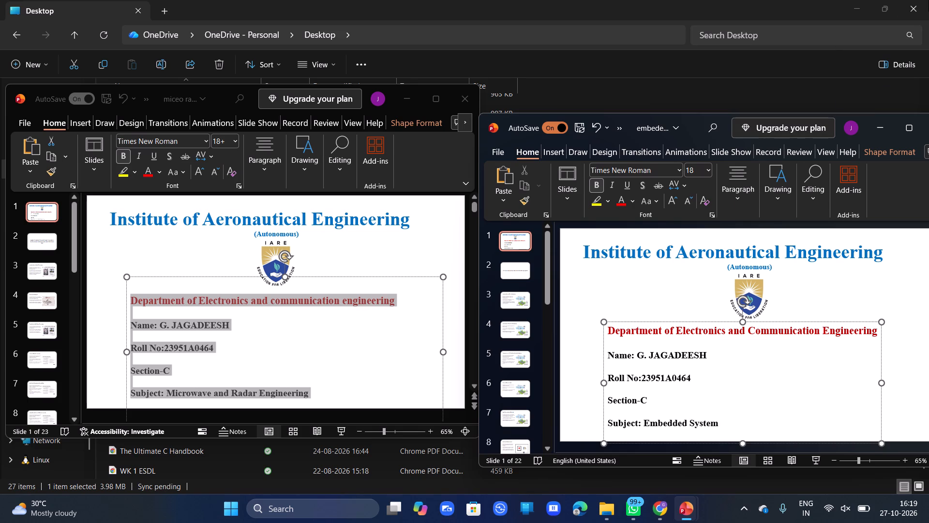
Consult the AAT-II course list for the full course name and append "design and development" to the subject line.
{"action": "left_click", "coordinate": [861, 9]}
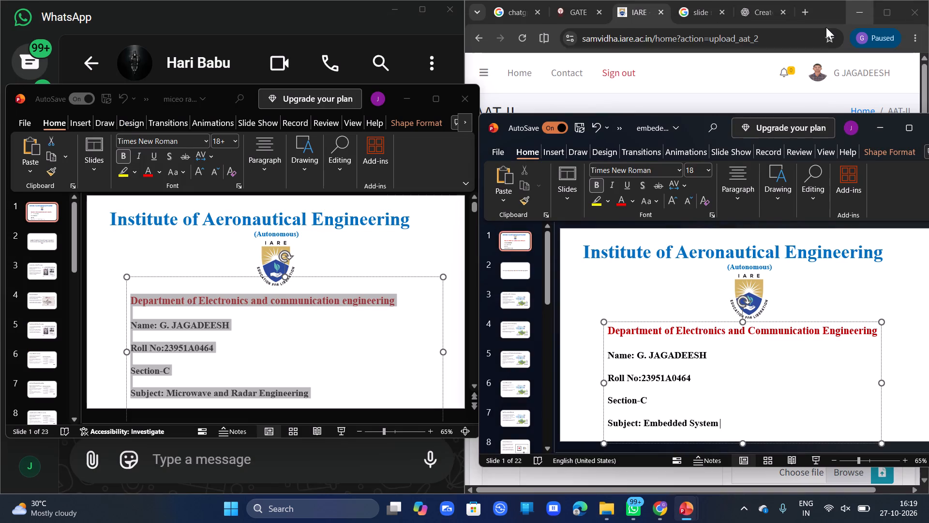
{"action": "left_click", "coordinate": [690, 115]}
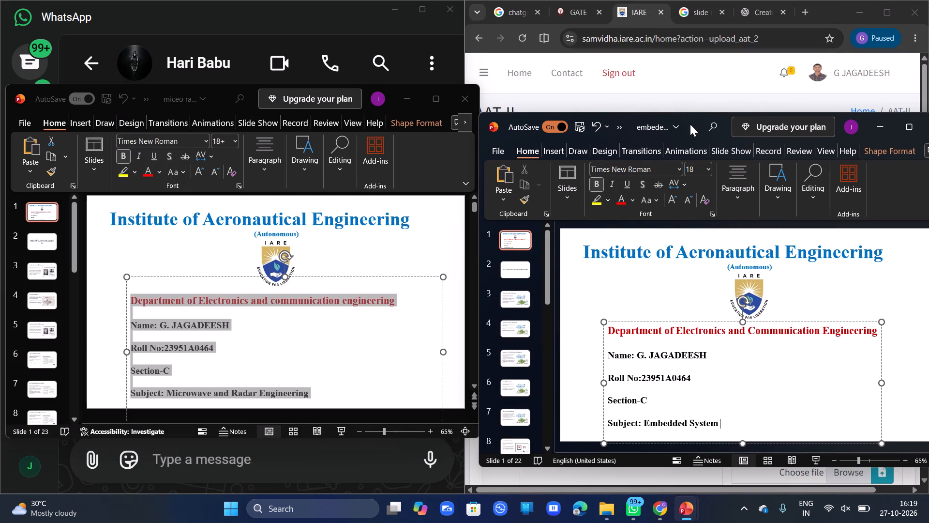
{"action": "left_click_drag", "start_coordinate": [691, 128], "coordinate": [661, 327]}
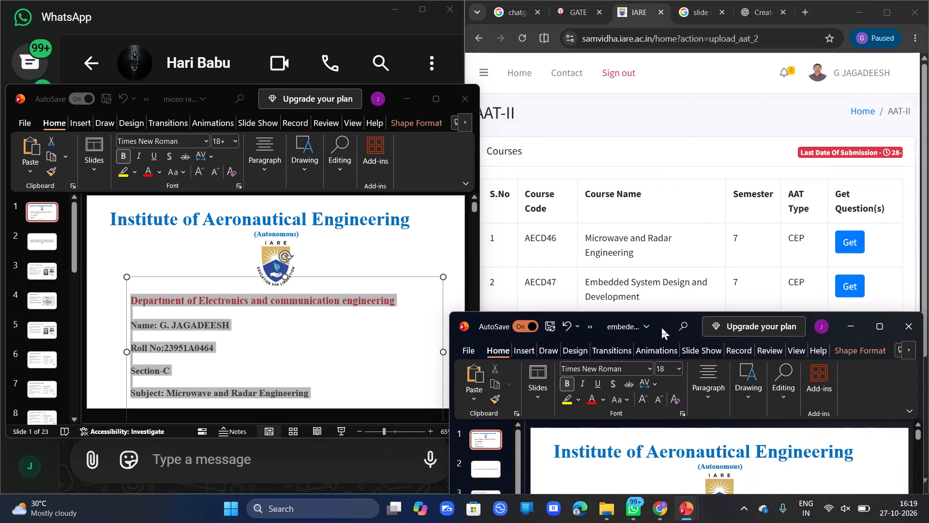
{"action": "left_click_drag", "start_coordinate": [661, 327], "coordinate": [676, 264]}
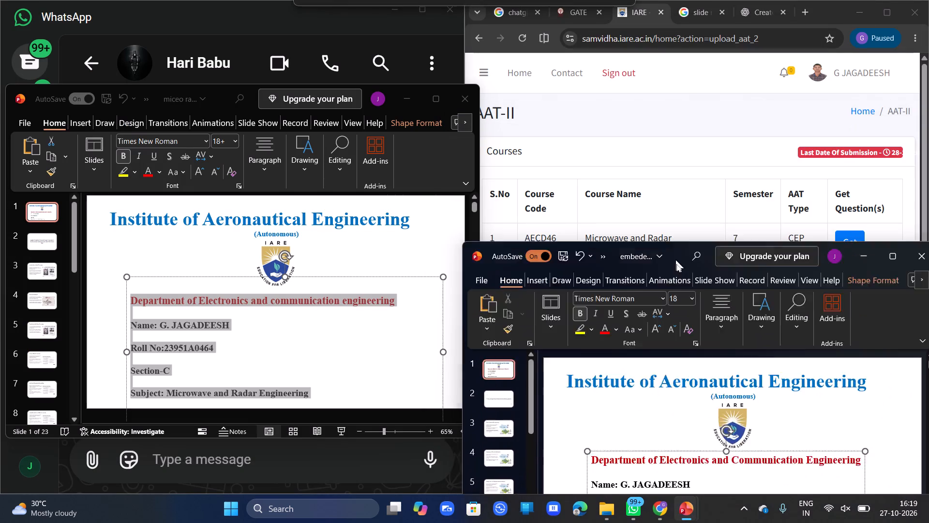
{"action": "left_click_drag", "start_coordinate": [676, 264], "coordinate": [588, 124]}
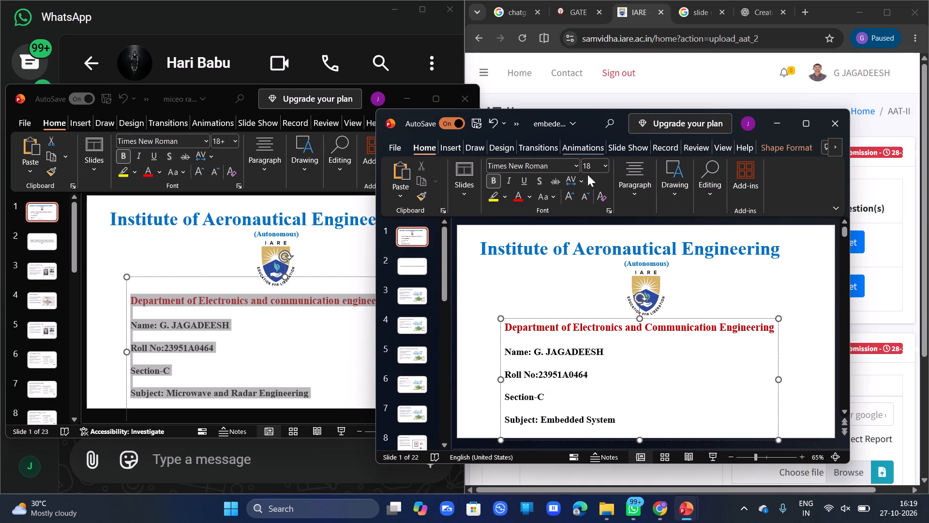
{"action": "type", "text": "design and development"}
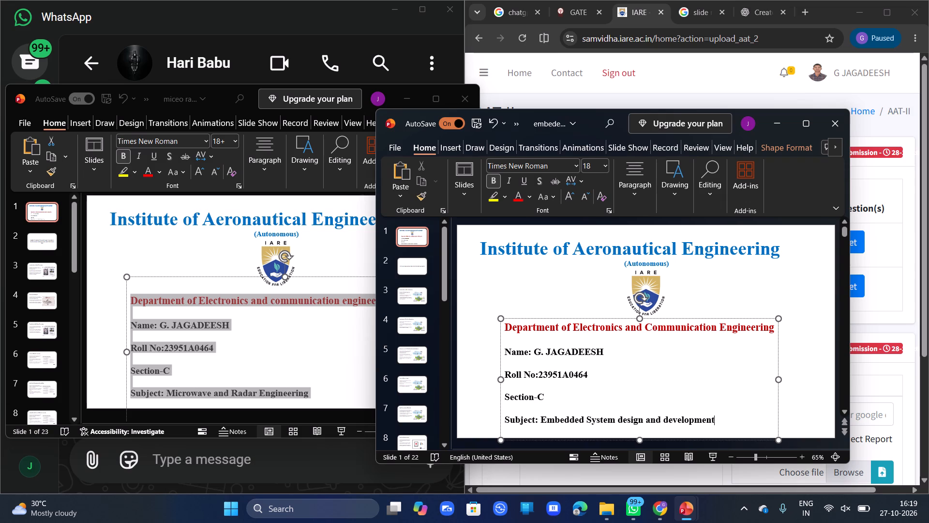
Capitalise the subject line's last words so it reads "Embedded System Design and Development".
{"action": "left_click_drag", "start_coordinate": [582, 112], "coordinate": [590, 144]}
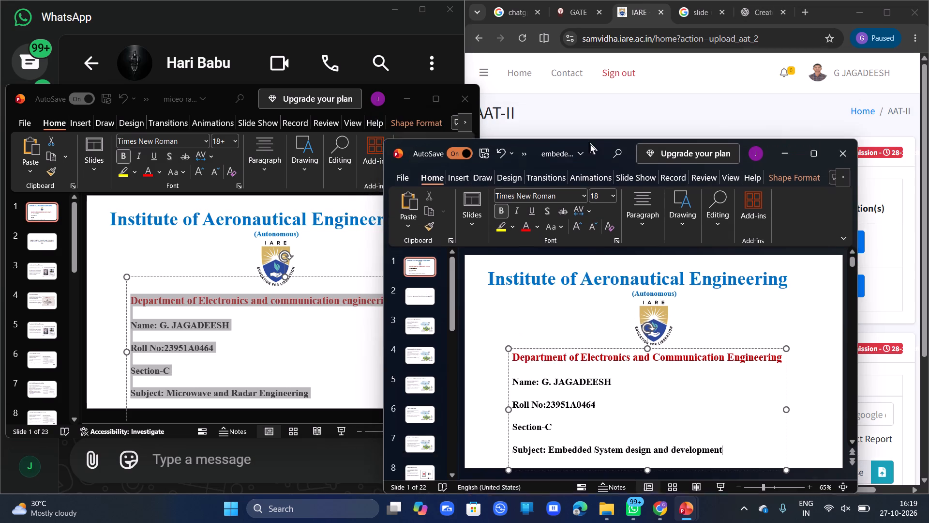
{"action": "left_click_drag", "start_coordinate": [590, 144], "coordinate": [595, 122]}
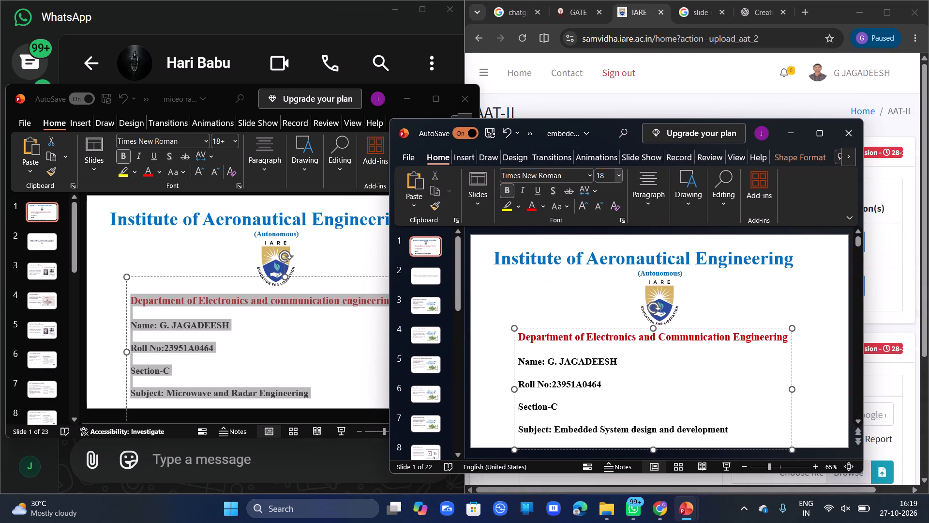
{"action": "left_click", "coordinate": [680, 427]}
{"action": "key", "text": "BackSpace"}
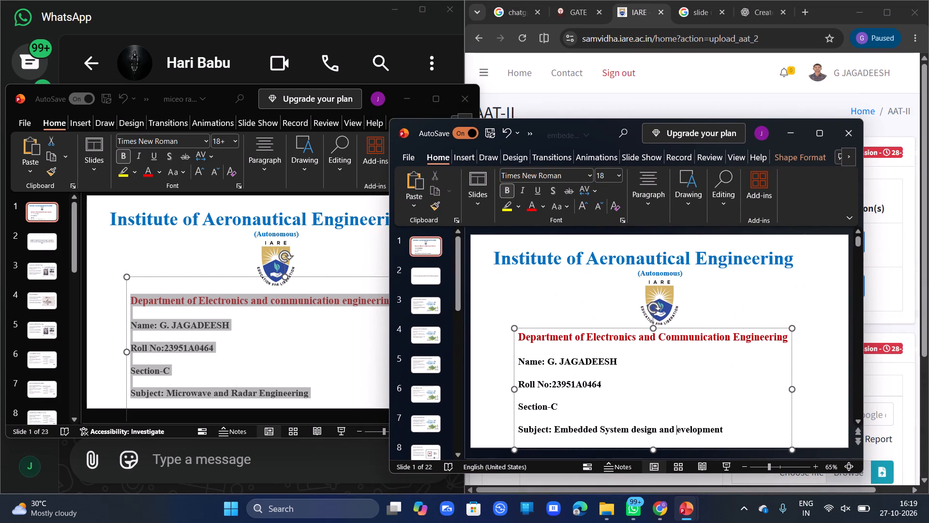
{"action": "key", "text": "shift+d"}
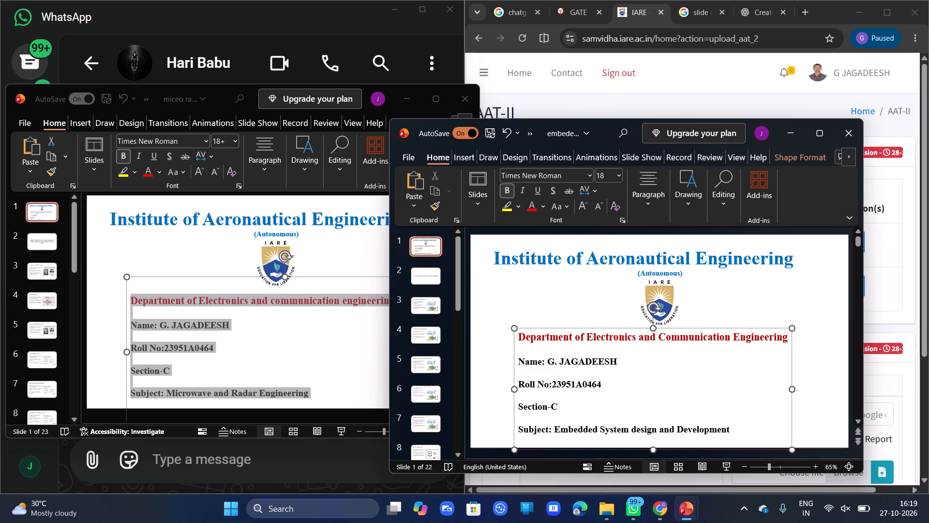
{"action": "key", "text": "Left"}
{"action": "key", "text": "Left"}
{"action": "key", "text": "Left"}
{"action": "key", "text": "Left"}
{"action": "key", "text": "Left"}
{"action": "key", "text": "Left"}
{"action": "key", "text": "Left"}
{"action": "key", "text": "Left"}
{"action": "key", "text": "Left"}
{"action": "key", "text": "Left"}
{"action": "key", "text": "Left"}
{"action": "key", "text": "BackSpace"}
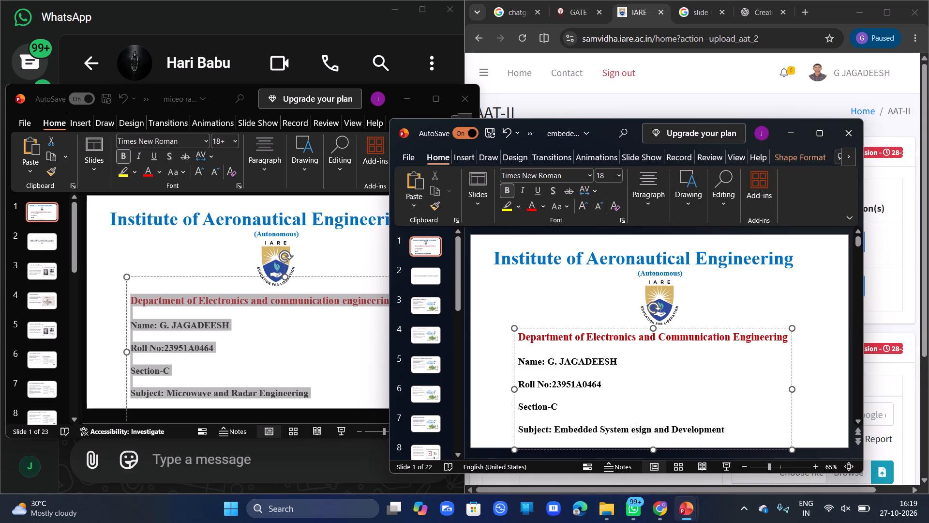
{"action": "key", "text": "shift+d"}
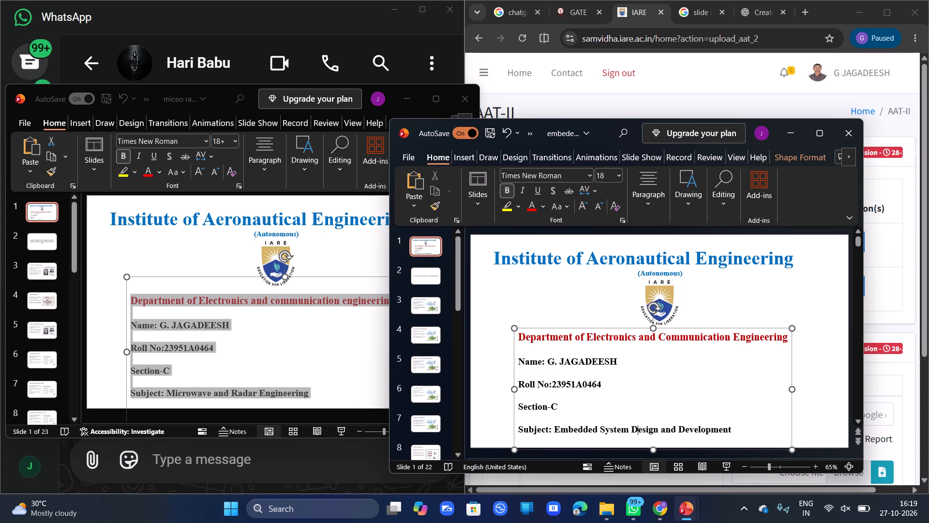
Add a blank slide after the "Questions and Discussion" slide at the end of the IOT-Based Agriculture presentation.
{"action": "scroll", "coordinate": [736, 397], "scroll_direction": "down", "scroll_amount": 3}
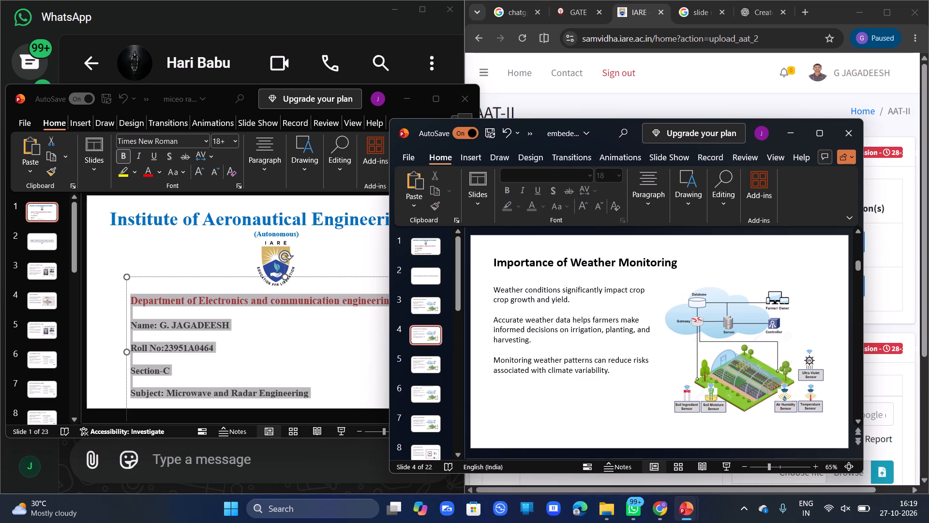
{"action": "scroll", "coordinate": [431, 342], "scroll_direction": "down", "scroll_amount": 13}
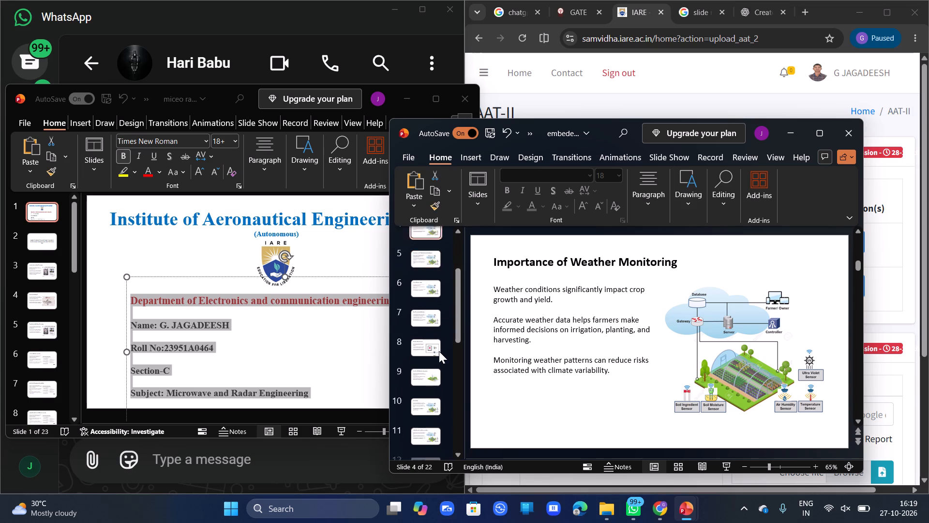
{"action": "scroll", "coordinate": [439, 351], "scroll_direction": "down", "scroll_amount": 20}
{"action": "scroll", "coordinate": [439, 351], "scroll_direction": "down", "scroll_amount": 20}
{"action": "scroll", "coordinate": [439, 351], "scroll_direction": "down", "scroll_amount": 1}
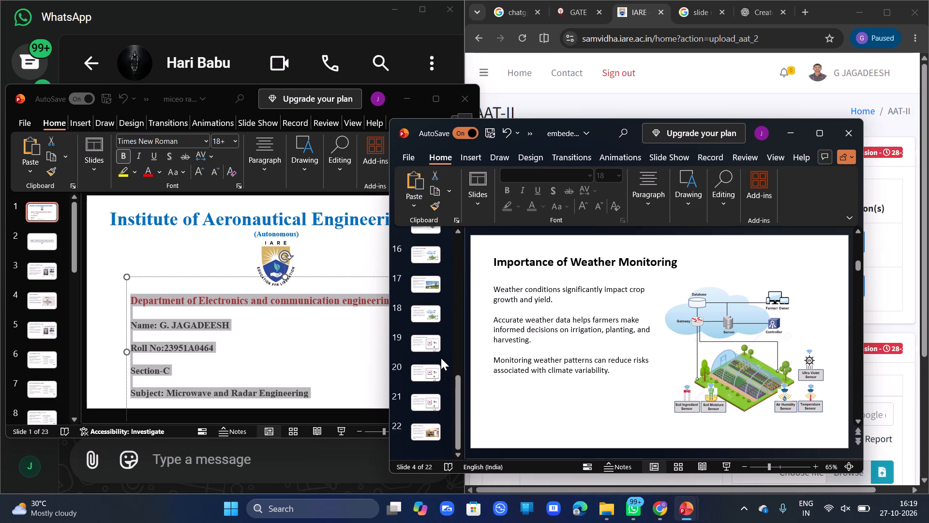
{"action": "scroll", "coordinate": [441, 358], "scroll_direction": "down", "scroll_amount": 6}
{"action": "left_click", "coordinate": [479, 179]}
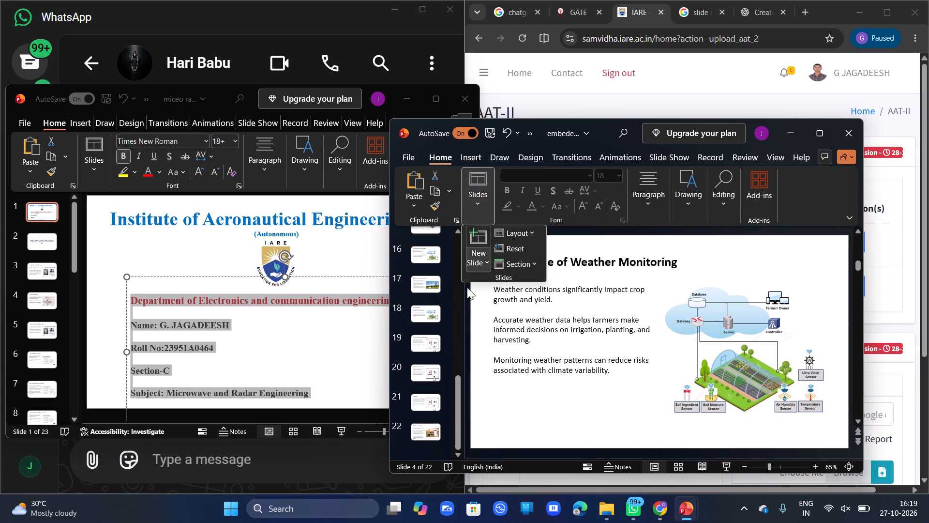
{"action": "left_click", "coordinate": [429, 442]}
{"action": "left_click", "coordinate": [431, 433]}
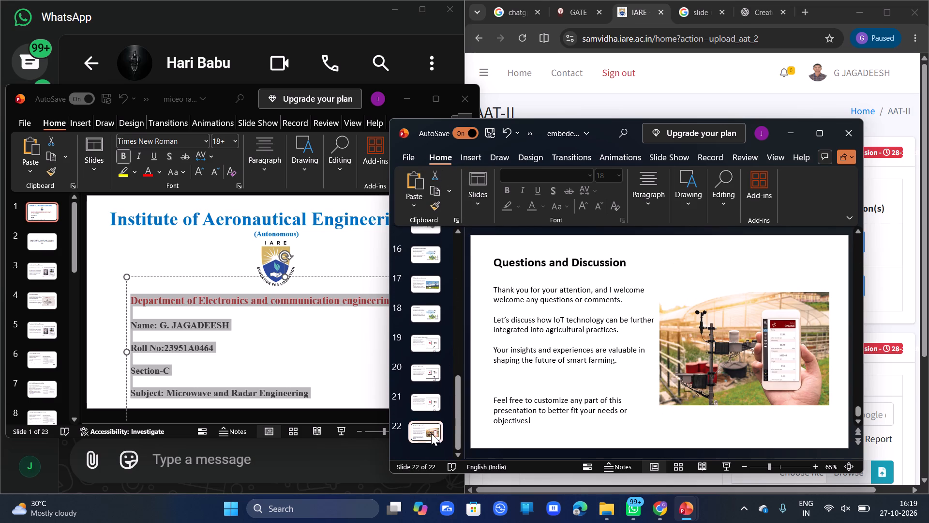
{"action": "left_click", "coordinate": [480, 198]}
{"action": "left_click", "coordinate": [475, 234]}
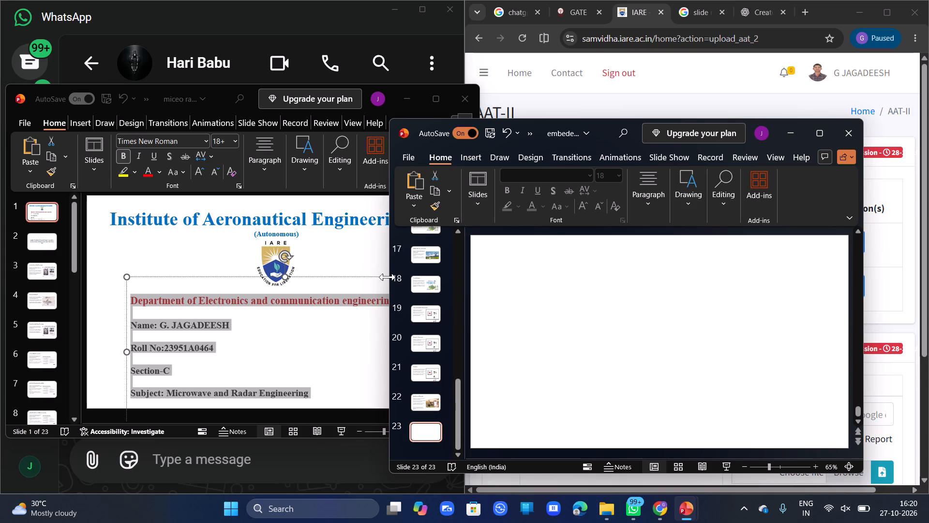
Copy the "Thank you for your attention" picture from miceo radar's last slide onto the blank last slide of the IOT-Based Agriculture presentation.
{"action": "scroll", "coordinate": [50, 389], "scroll_direction": "down", "scroll_amount": 20}
{"action": "scroll", "coordinate": [50, 389], "scroll_direction": "down", "scroll_amount": 3}
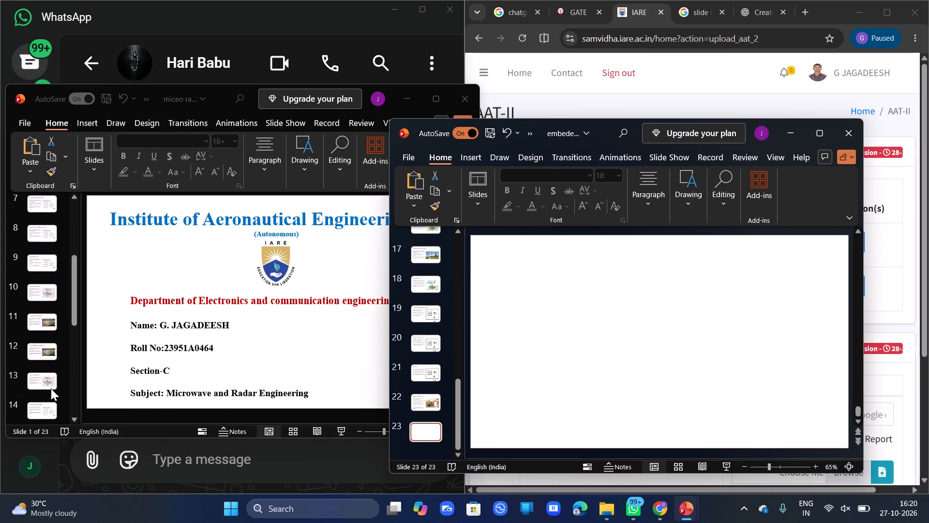
{"action": "scroll", "coordinate": [51, 388], "scroll_direction": "down", "scroll_amount": 20}
{"action": "scroll", "coordinate": [51, 388], "scroll_direction": "down", "scroll_amount": 14}
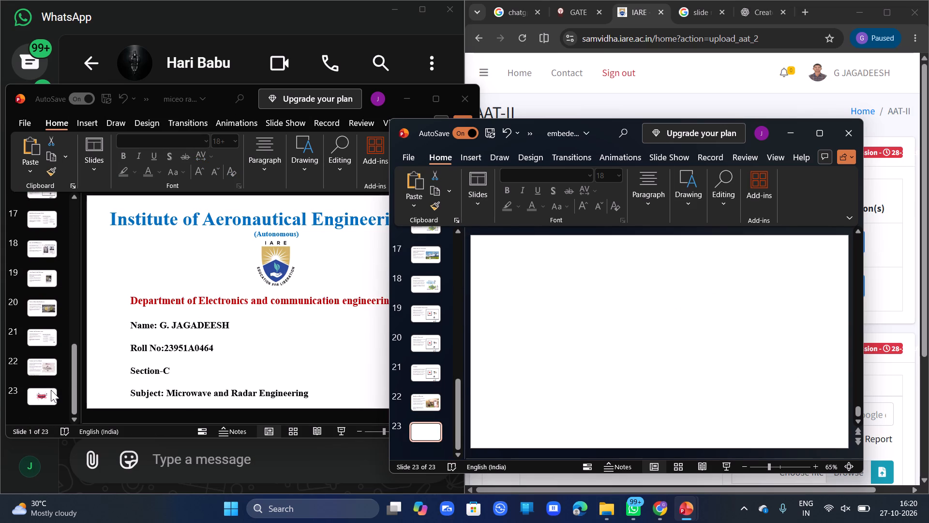
{"action": "left_click", "coordinate": [50, 390]}
{"action": "left_click", "coordinate": [45, 393]}
{"action": "left_click", "coordinate": [200, 313]}
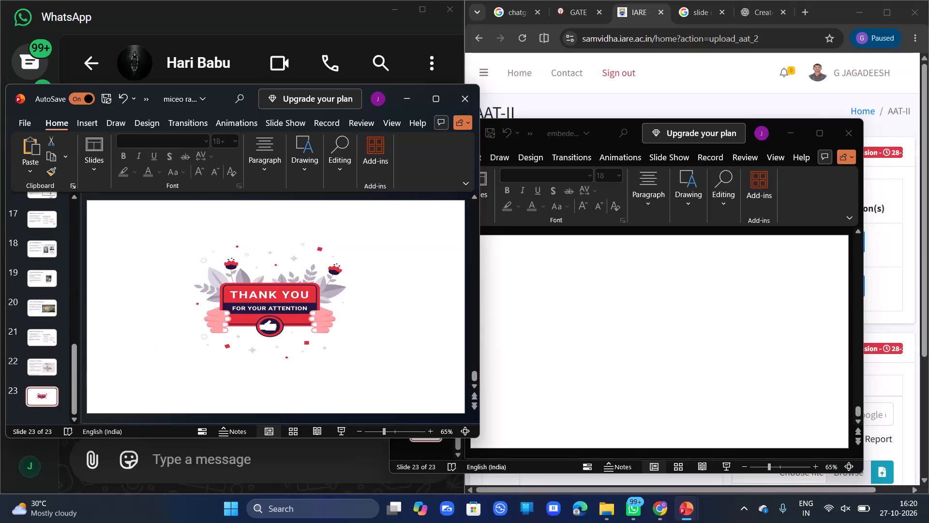
{"action": "key", "text": "ctrl+c"}
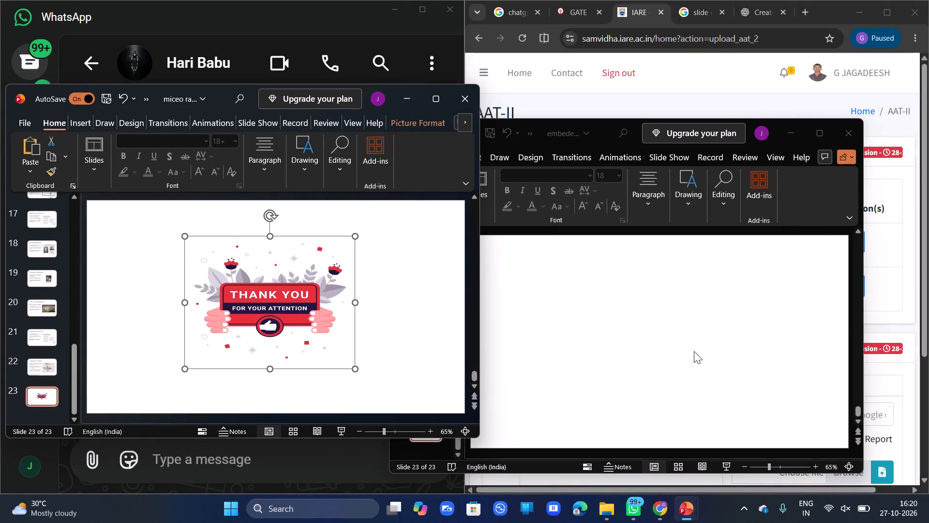
{"action": "left_click", "coordinate": [740, 335]}
{"action": "left_click", "coordinate": [707, 333]}
{"action": "key", "text": "ctrl+v"}
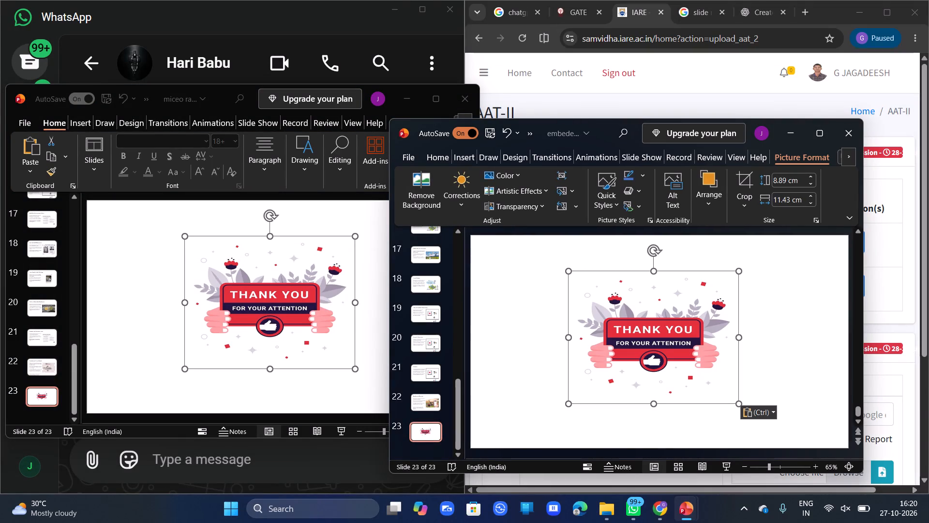
{"action": "left_click", "coordinate": [806, 305]}
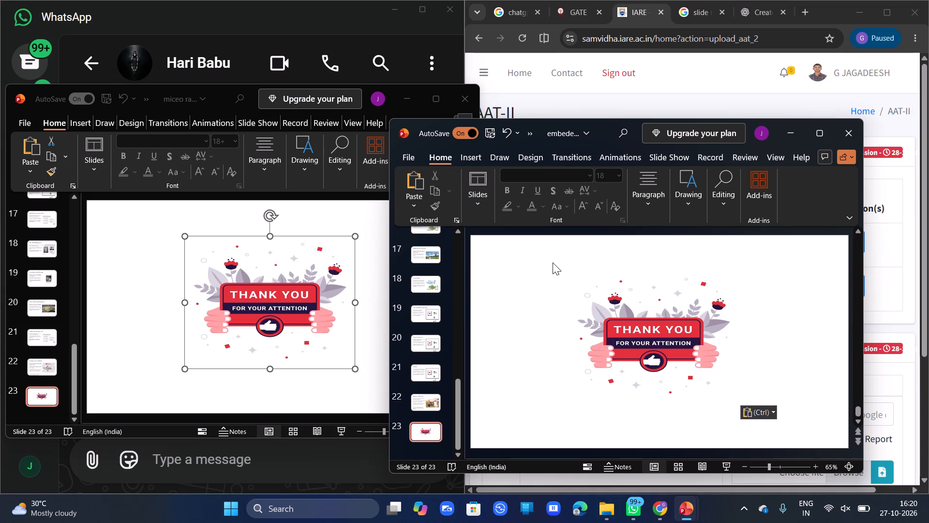
Save the IOT-Based Agriculture presentation.
{"action": "left_click", "coordinate": [487, 132]}
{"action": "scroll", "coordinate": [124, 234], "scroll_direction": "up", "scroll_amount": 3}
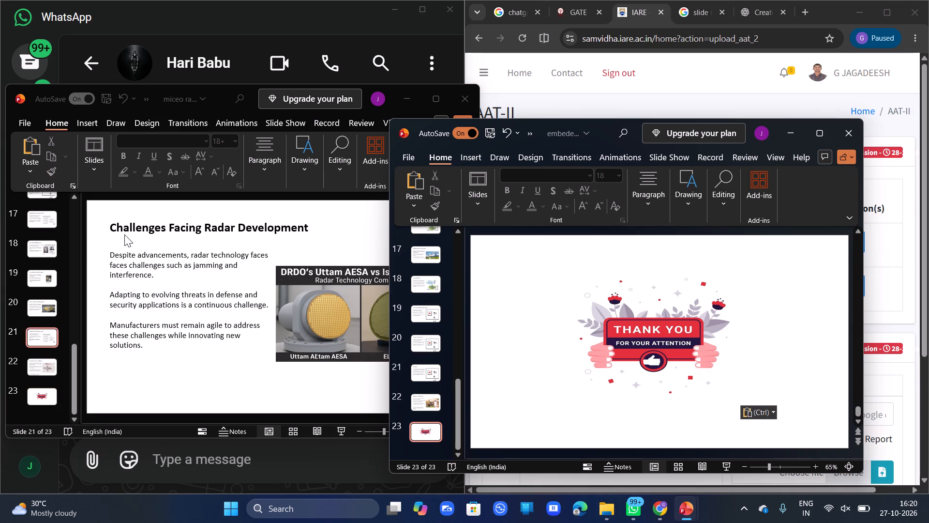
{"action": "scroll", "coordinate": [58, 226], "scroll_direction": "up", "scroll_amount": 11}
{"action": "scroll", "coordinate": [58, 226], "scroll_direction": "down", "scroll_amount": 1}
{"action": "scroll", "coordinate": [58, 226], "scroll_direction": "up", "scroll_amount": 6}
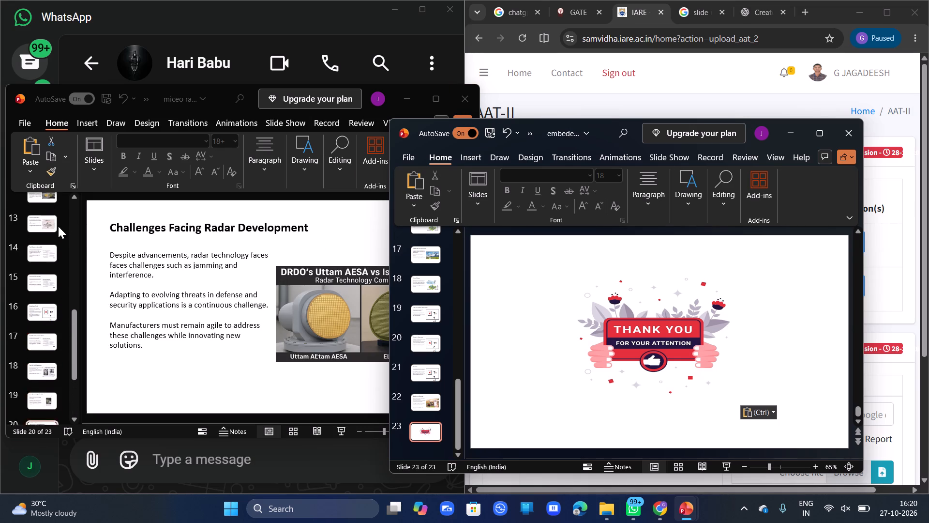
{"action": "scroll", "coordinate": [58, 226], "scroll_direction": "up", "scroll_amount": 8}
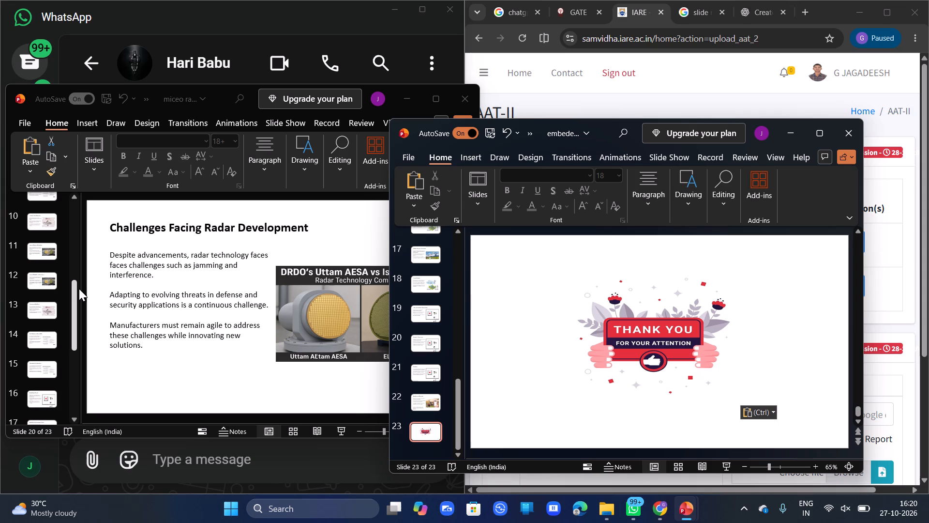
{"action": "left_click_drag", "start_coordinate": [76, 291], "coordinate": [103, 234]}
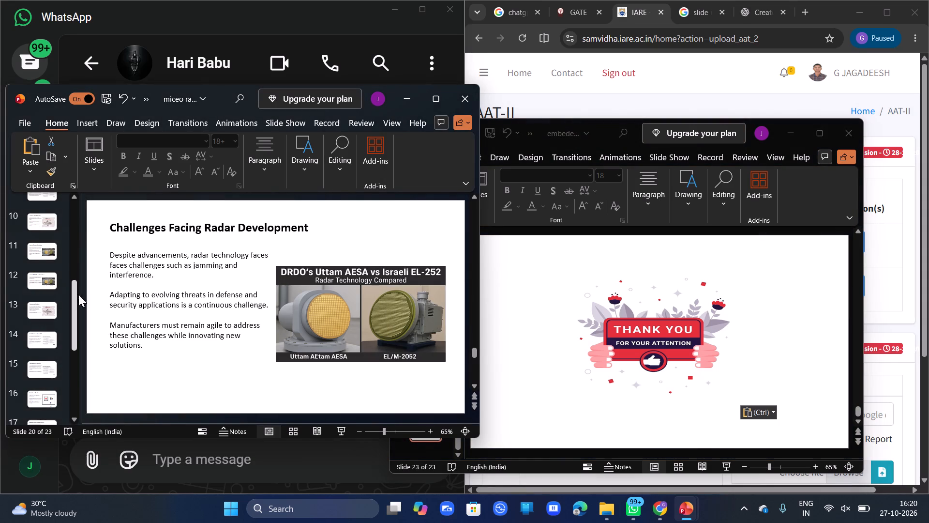
Capitalise the department line on miceo radar's cover slide so it reads "Department of Electronics and Communication Engineering".
{"action": "left_click_drag", "start_coordinate": [75, 298], "coordinate": [86, 211]}
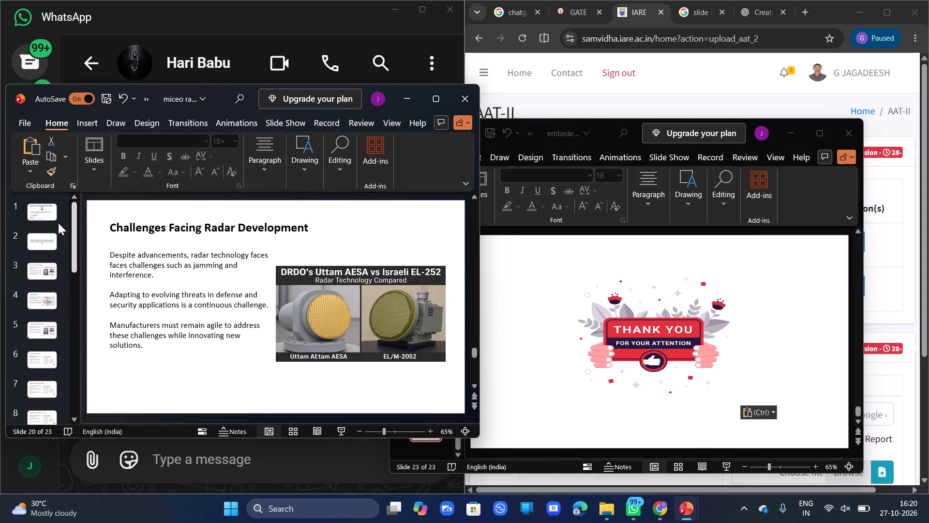
{"action": "left_click", "coordinate": [45, 211]}
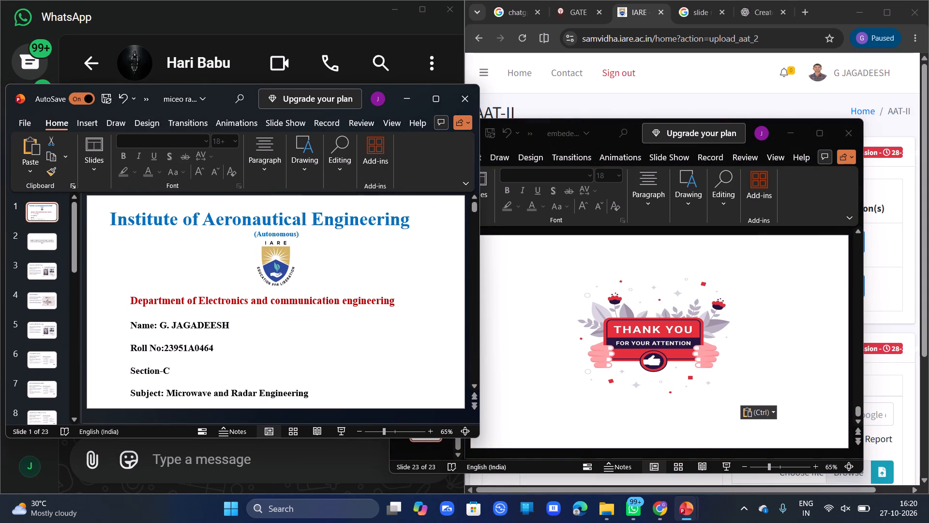
{"action": "left_click", "coordinate": [274, 300]}
{"action": "key", "text": "BackSpace"}
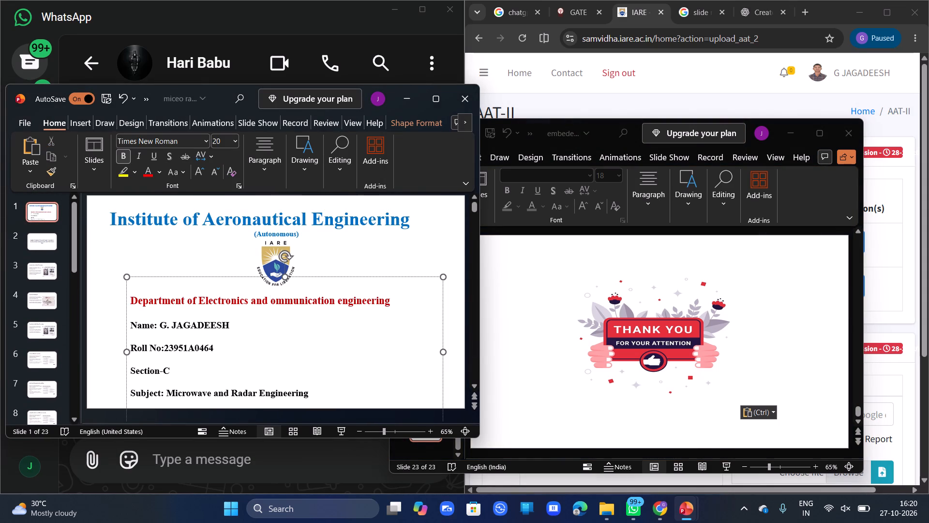
{"action": "key", "text": "ctrl+c"}
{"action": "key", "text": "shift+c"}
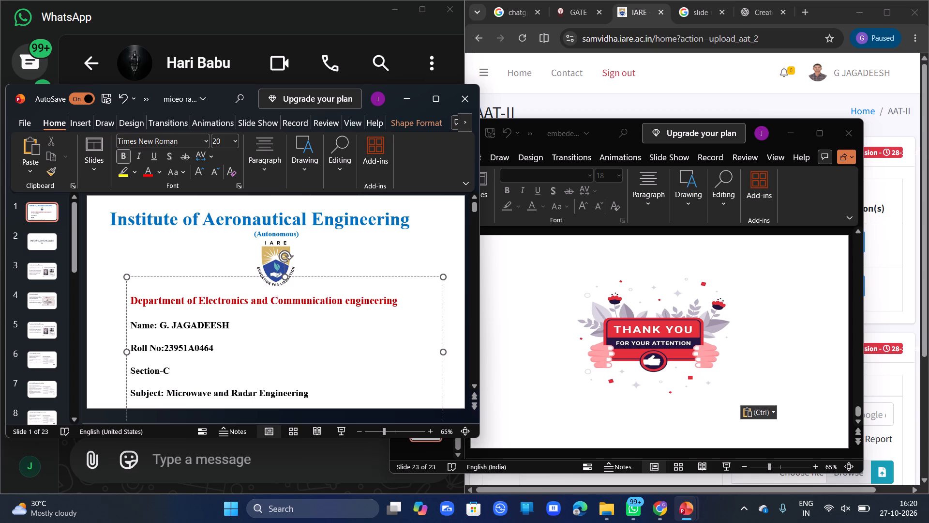
{"action": "key", "text": "Right"}
{"action": "key", "text": "Right"}
{"action": "key", "text": "Right"}
{"action": "key", "text": "Right"}
{"action": "key", "text": "Right"}
{"action": "key", "text": "Right"}
{"action": "key", "text": "Right"}
{"action": "key", "text": "Right"}
{"action": "key", "text": "Right"}
{"action": "key", "text": "Right"}
{"action": "key", "text": "Right"}
{"action": "key", "text": "Right"}
{"action": "key", "text": "Right"}
{"action": "key", "text": "Right"}
{"action": "key", "text": "Right"}
{"action": "key", "text": "Left"}
{"action": "key", "text": "Left"}
{"action": "key", "text": "Right"}
{"action": "key", "text": "BackSpace"}
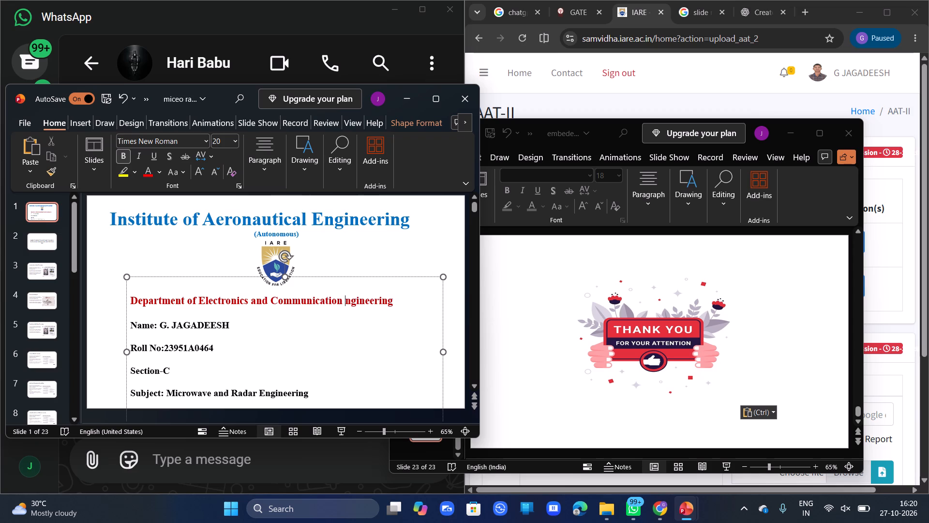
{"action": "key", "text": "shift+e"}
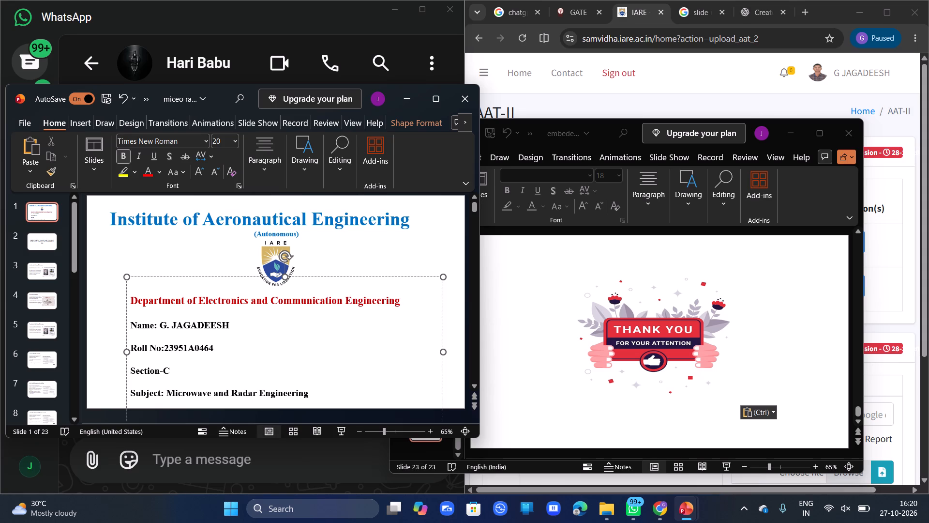
{"action": "left_click", "coordinate": [346, 249]}
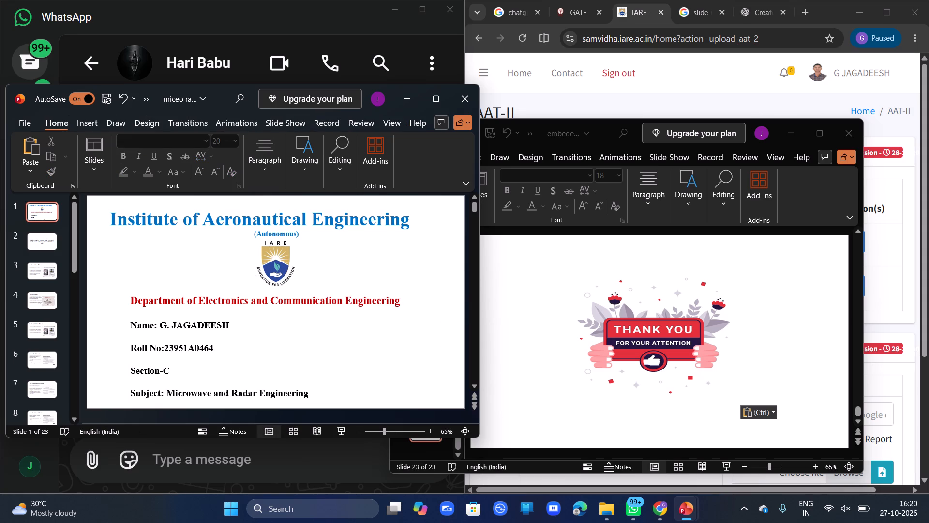
Save the miceo radar presentation.
{"action": "left_click", "coordinate": [111, 99]}
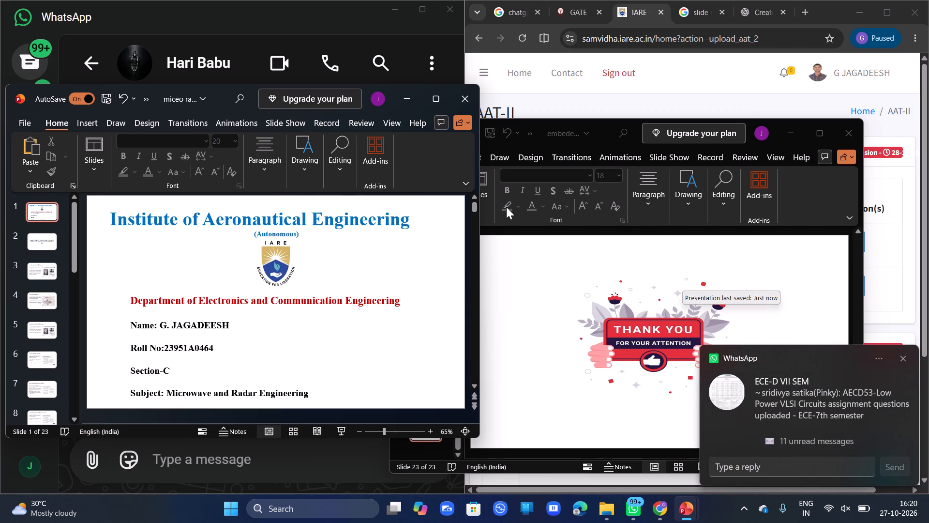
Return to the cover slide of the IOT-Based Agriculture presentation and save the presentation.
{"action": "left_click", "coordinate": [560, 268]}
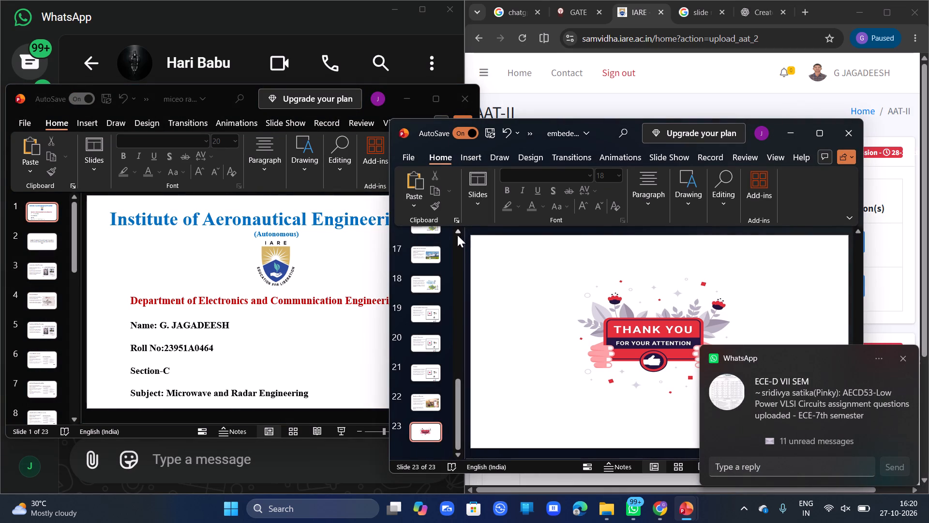
{"action": "left_click_drag", "start_coordinate": [456, 392], "coordinate": [467, 292]}
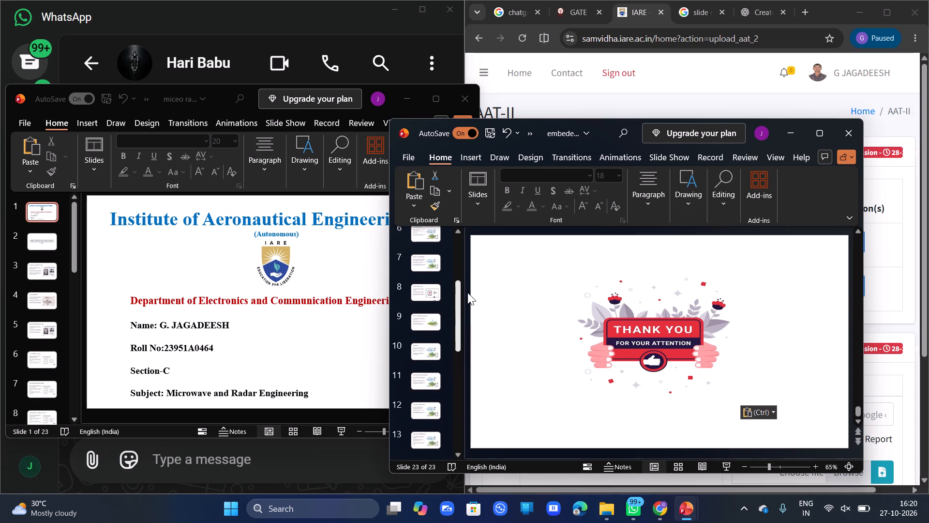
{"action": "left_click_drag", "start_coordinate": [467, 292], "coordinate": [474, 201]}
{"action": "left_click", "coordinate": [434, 244]}
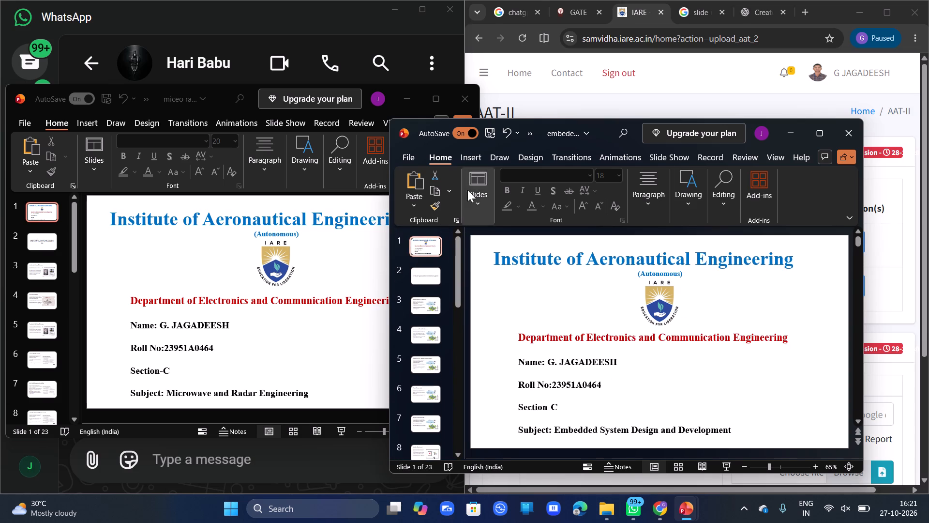
{"action": "left_click", "coordinate": [492, 129]}
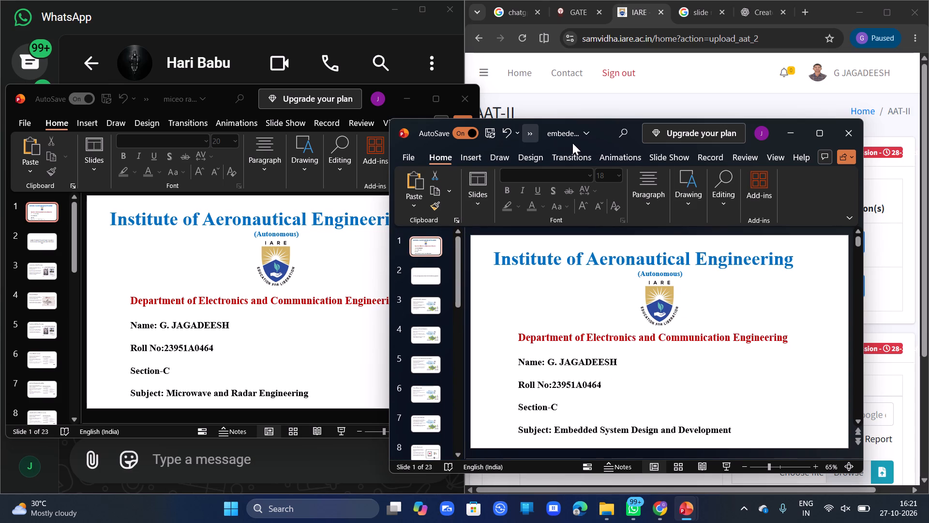
Open the file name and location details of the IOT-Based Agriculture presentation.
{"action": "left_click", "coordinate": [579, 138]}
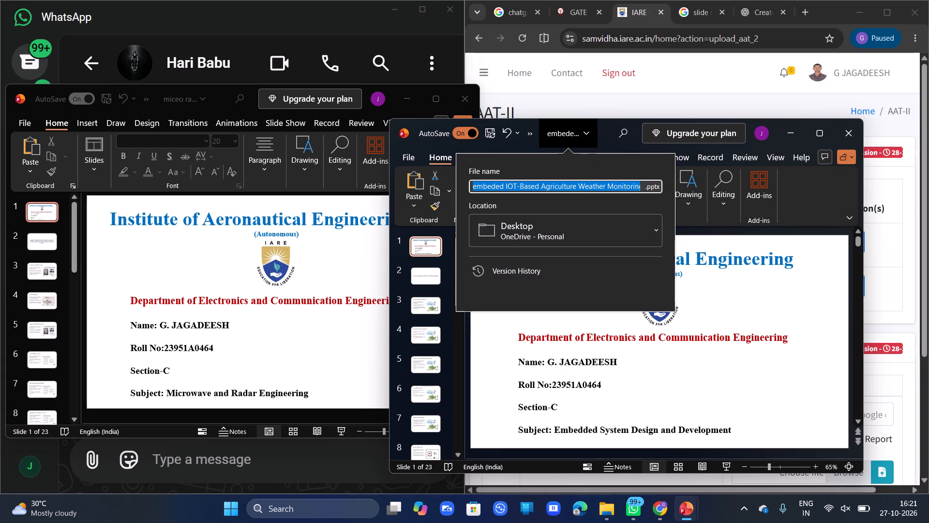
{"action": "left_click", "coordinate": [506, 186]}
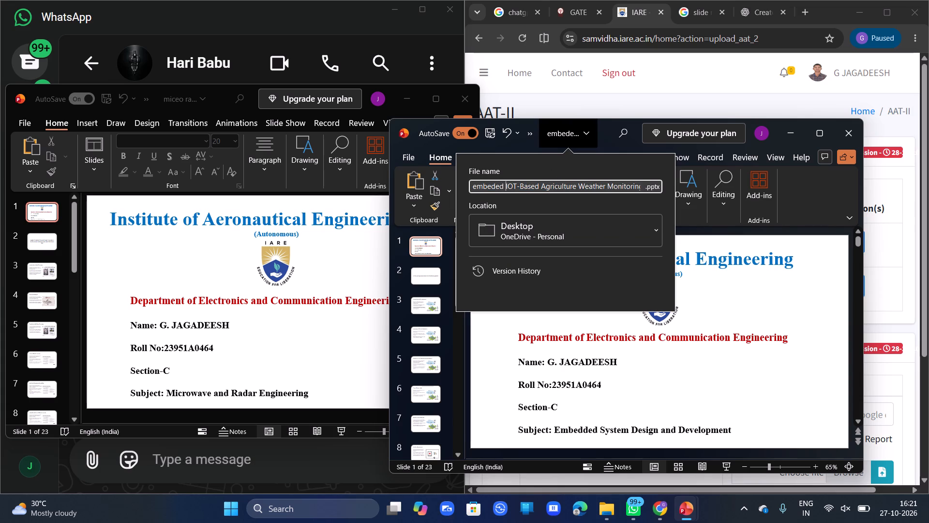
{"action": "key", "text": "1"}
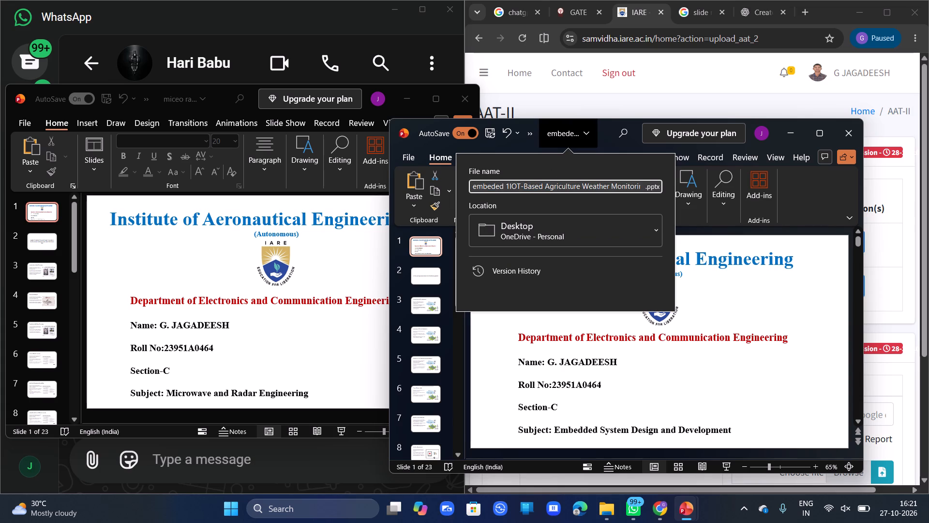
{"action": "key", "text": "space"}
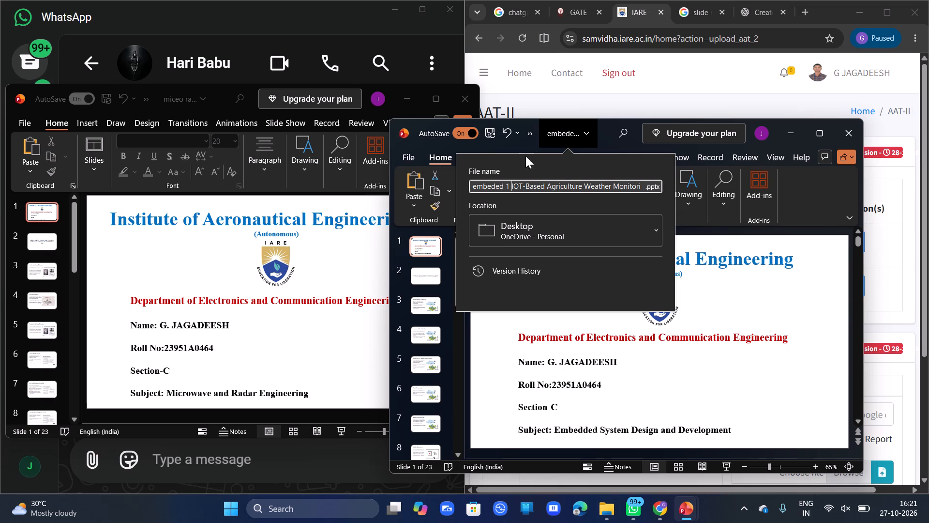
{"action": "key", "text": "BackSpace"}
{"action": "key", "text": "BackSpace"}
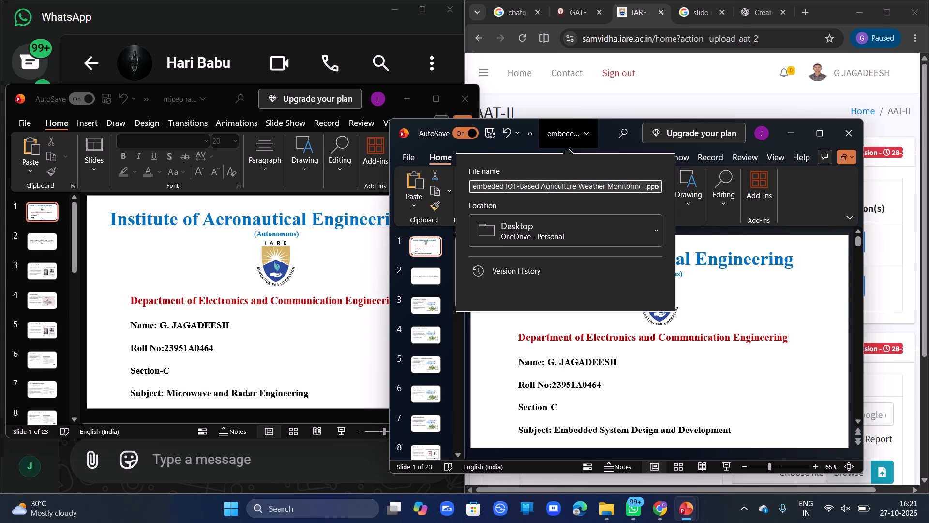
Rename the IOT-Based Agriculture presentation by adding 1 at the start of its file name, before "embeded".
{"action": "left_click", "coordinate": [474, 185]}
{"action": "key", "text": "1"}
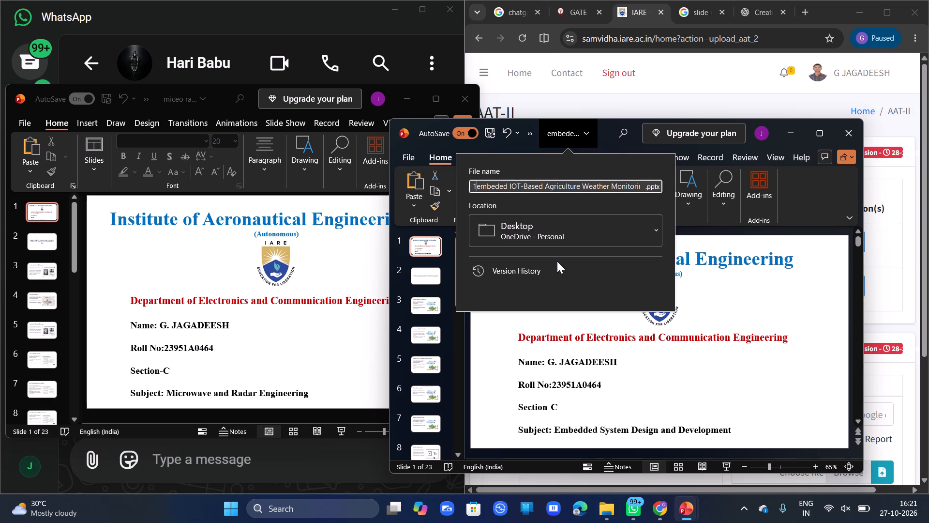
{"action": "left_click", "coordinate": [601, 237]}
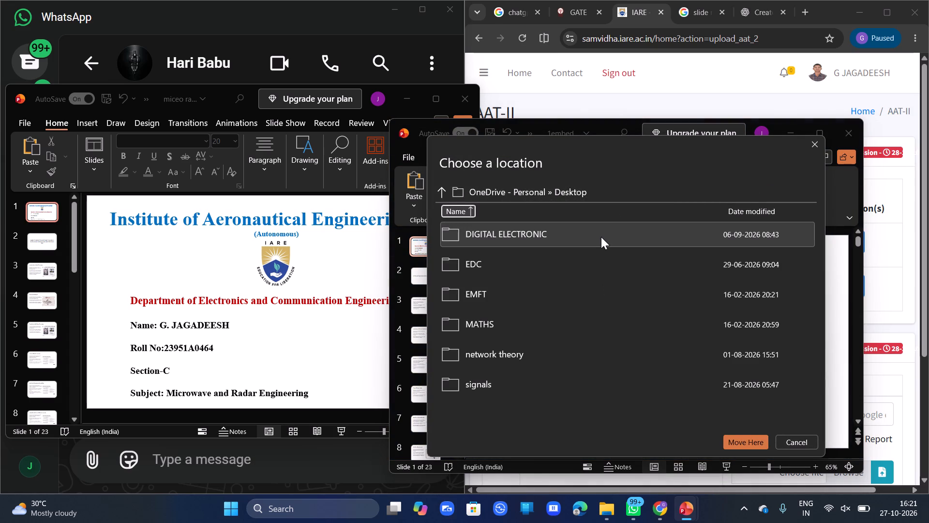
{"action": "left_click", "coordinate": [818, 145]}
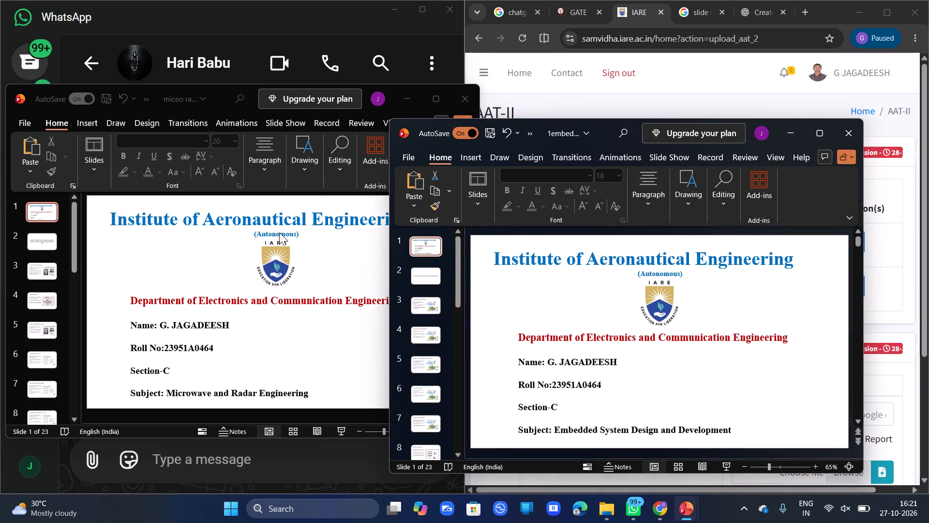
Rename the miceo radar presentation file as "1micro radar".
{"action": "left_click", "coordinate": [201, 242]}
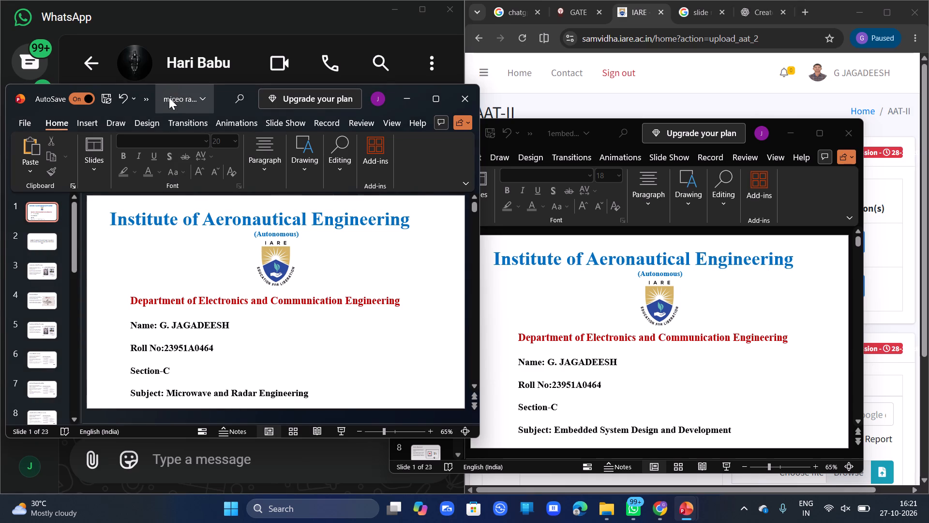
{"action": "left_click", "coordinate": [168, 97]}
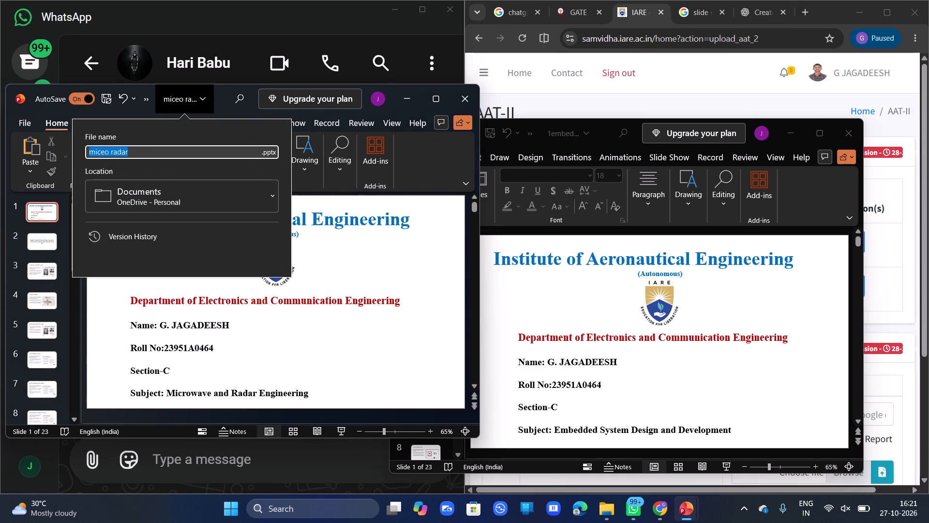
{"action": "left_click", "coordinate": [97, 151]}
{"action": "key", "text": "Right"}
{"action": "key", "text": "Right"}
{"action": "key", "text": "BackSpace"}
{"action": "key", "text": "r"}
{"action": "key", "text": "Left"}
{"action": "key", "text": "Left"}
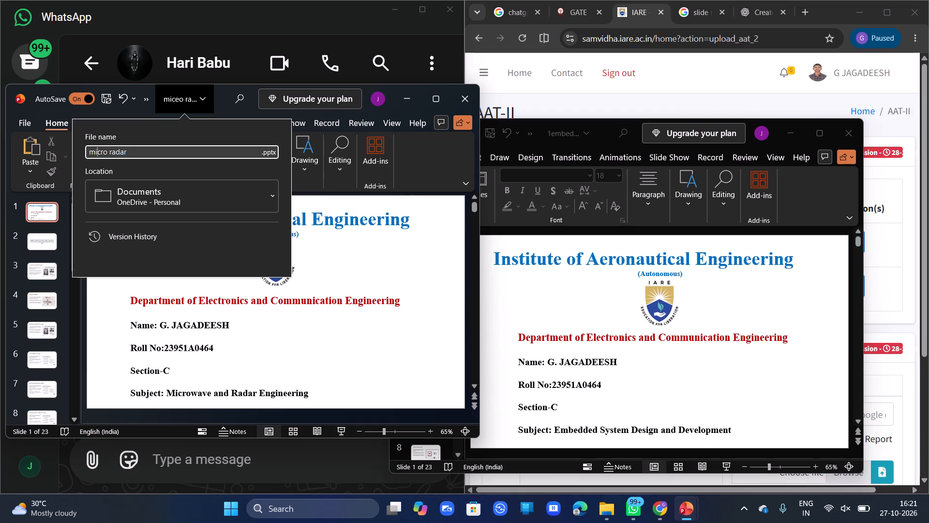
{"action": "key", "text": "Left"}
{"action": "key", "text": "Left"}
{"action": "key", "text": "1"}
{"action": "left_click", "coordinate": [130, 199]}
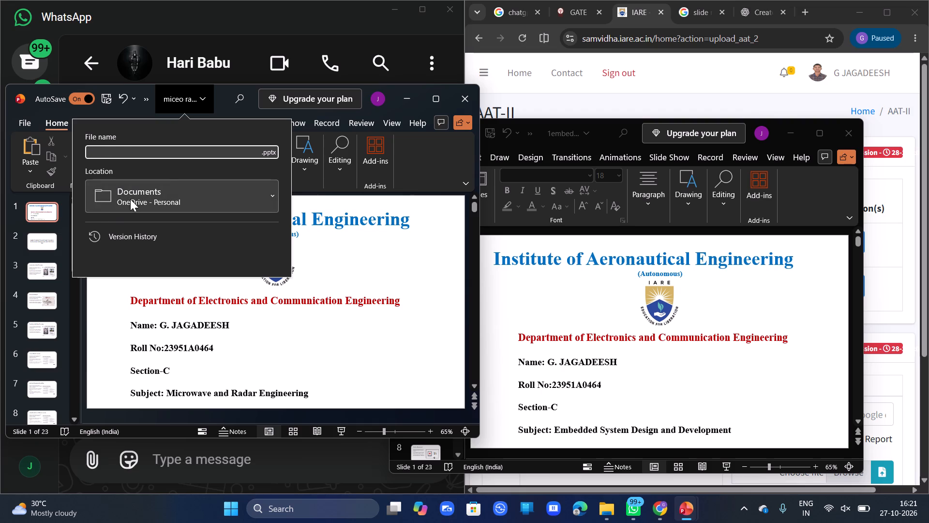
{"action": "left_click", "coordinate": [427, 104]}
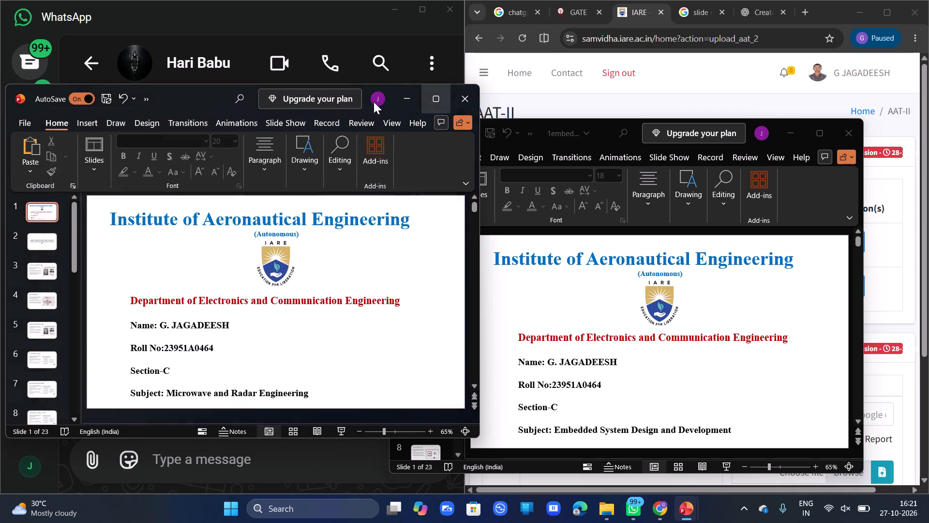
Save the renamed 1micro radar presentation.
{"action": "left_click", "coordinate": [105, 102]}
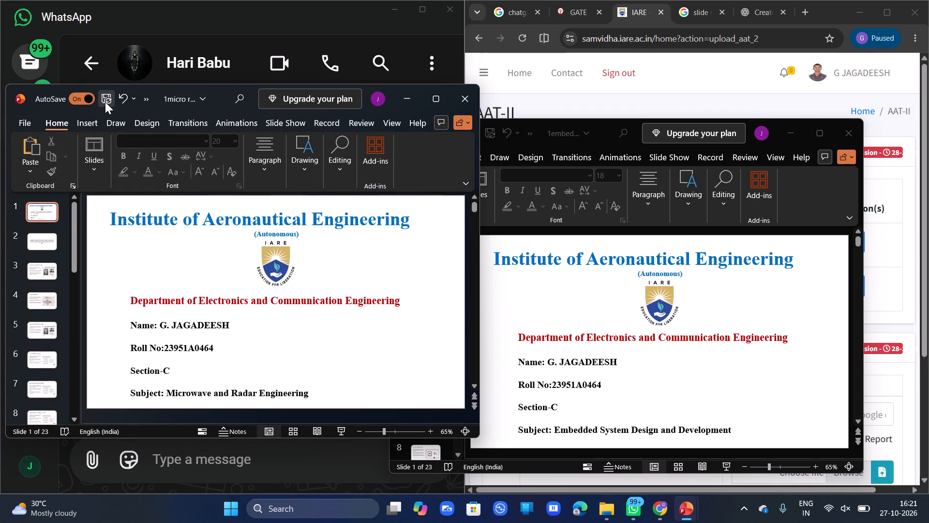
Save the renamed presentation for the subject Embedded System Design and Development.
{"action": "left_click", "coordinate": [599, 276]}
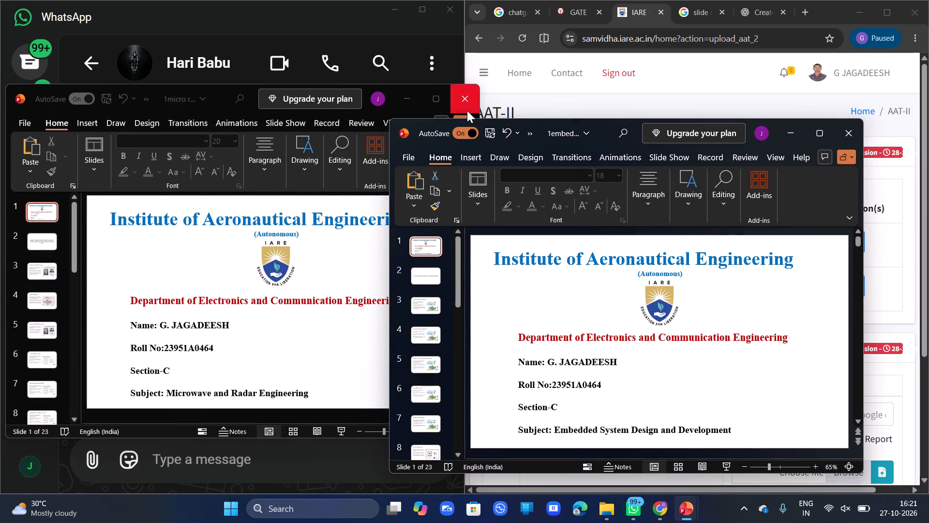
{"action": "left_click", "coordinate": [496, 133]}
{"action": "triple_click", "coordinate": [496, 133]}
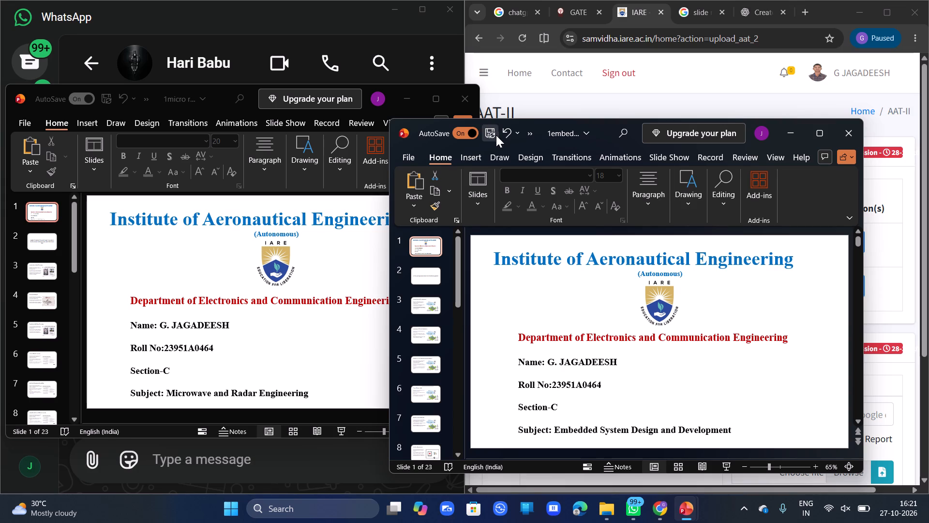
Close the Embedded System Design and Development presentation and the 1micro radar presentation.
{"action": "left_click", "coordinate": [857, 129]}
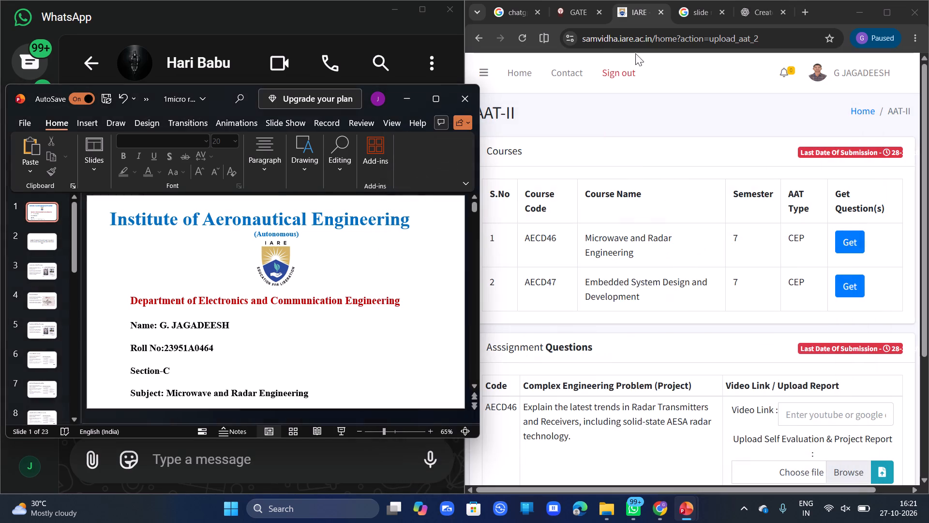
{"action": "left_click", "coordinate": [471, 93]}
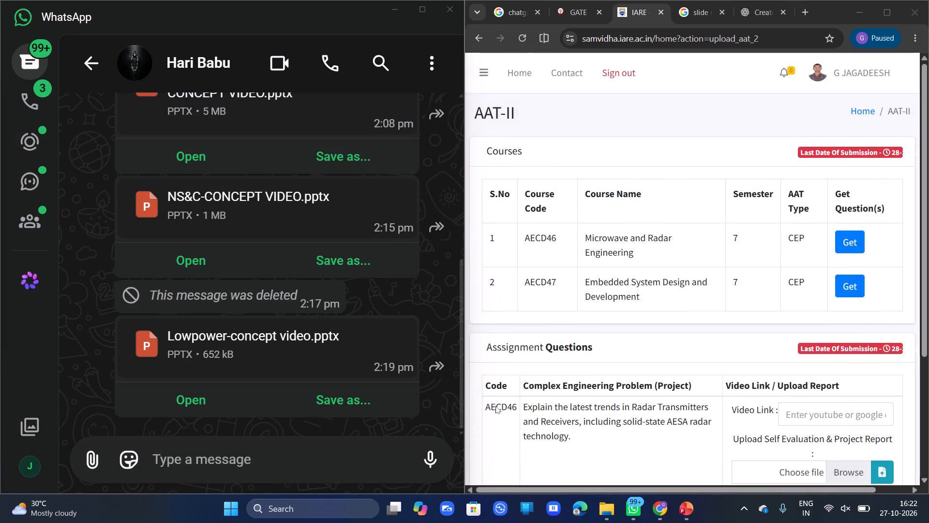
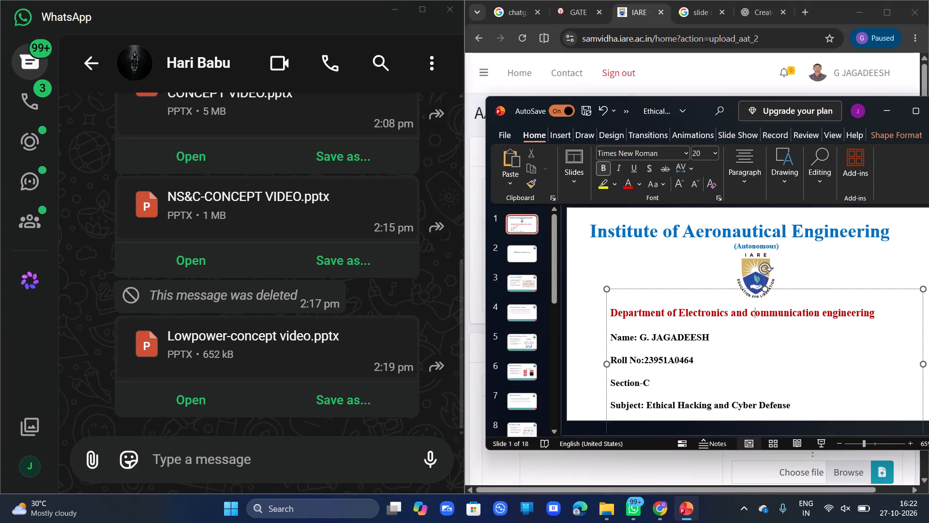
Capitalize "Communication" and "Engineering" in the department line on the cover slide of the Ethical Hacking and Cyber Defense presentation.
{"action": "key", "text": "BackSpace"}
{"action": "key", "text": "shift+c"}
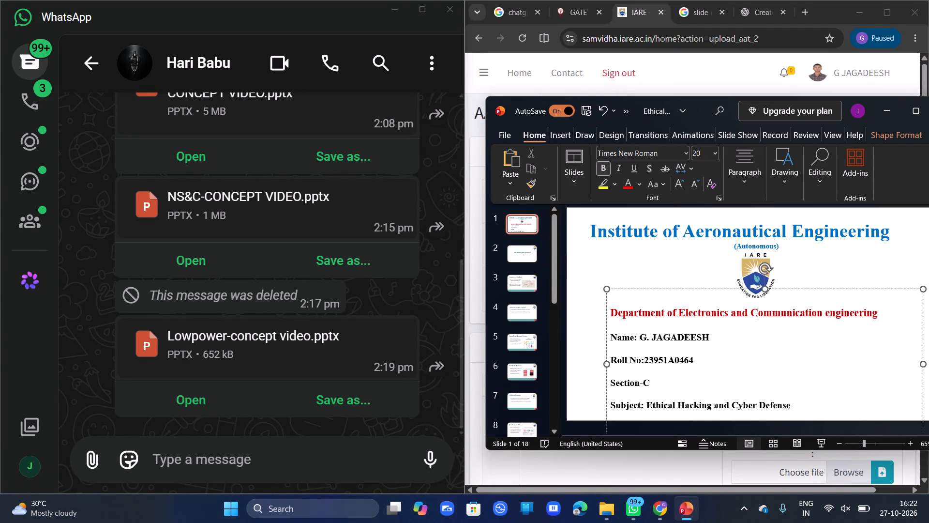
{"action": "key", "text": "Right"}
{"action": "key", "text": "Right"}
{"action": "key", "text": "Right"}
{"action": "key", "text": "Right"}
{"action": "key", "text": "Right"}
{"action": "key", "text": "Right"}
{"action": "key", "text": "Right"}
{"action": "key", "text": "Right"}
{"action": "key", "text": "Right"}
{"action": "key", "text": "Right"}
{"action": "key", "text": "Right"}
{"action": "key", "text": "Right"}
{"action": "key", "text": "Right"}
{"action": "key", "text": "Right"}
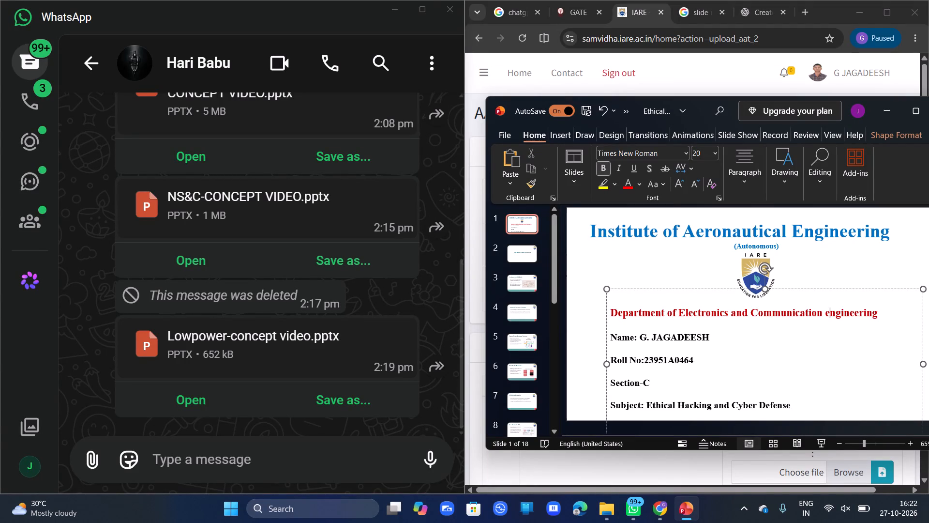
{"action": "key", "text": "BackSpace"}
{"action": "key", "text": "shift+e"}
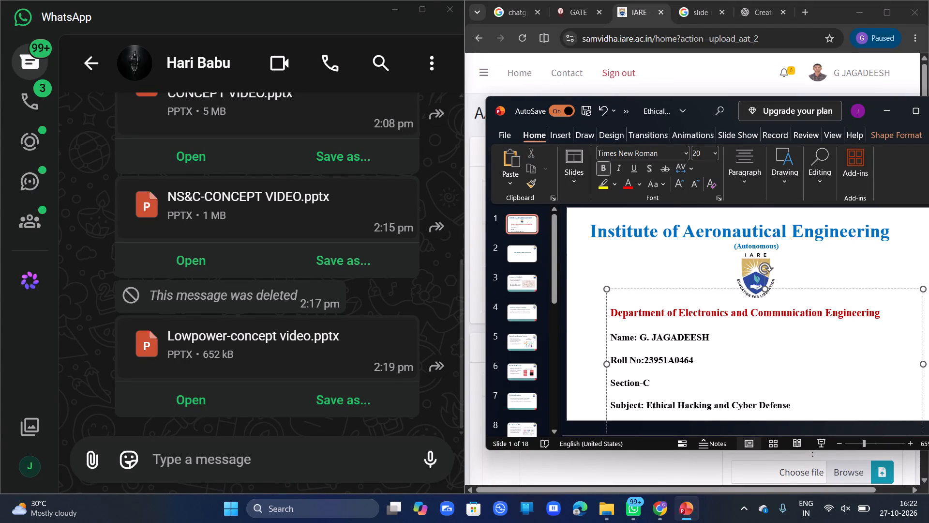
Save the Ethical Hacking and Cyber Defense presentation.
{"action": "left_click", "coordinate": [586, 107]}
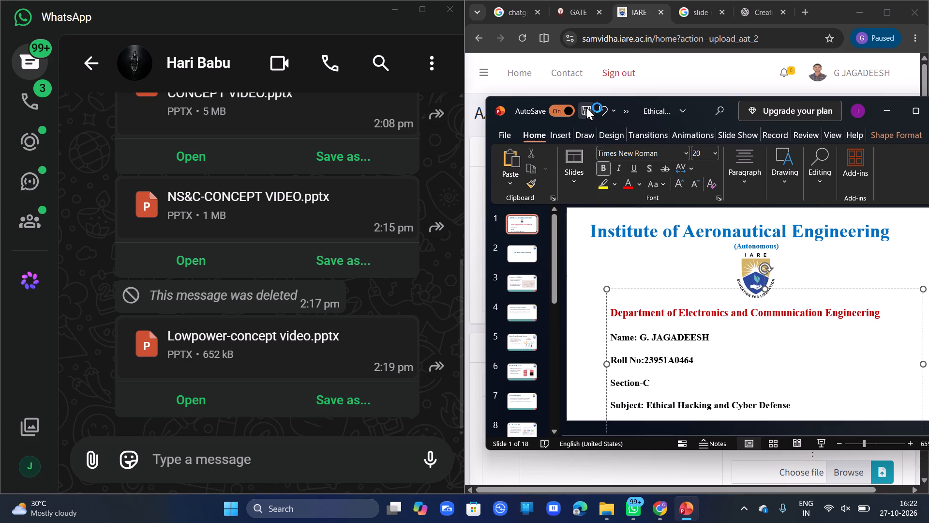
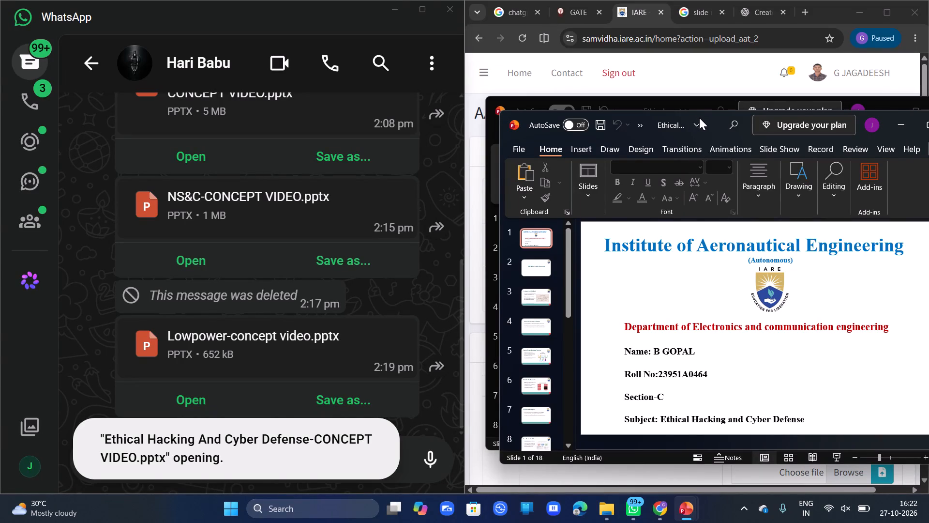
Move the front Ethical Hacking presentation window fully into view so its window controls are accessible.
{"action": "left_click_drag", "start_coordinate": [713, 116], "coordinate": [633, 163]}
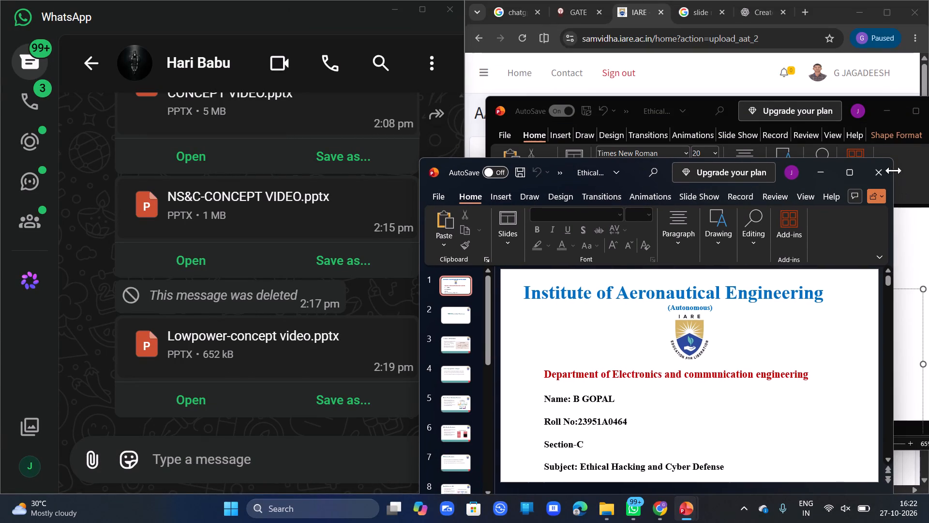
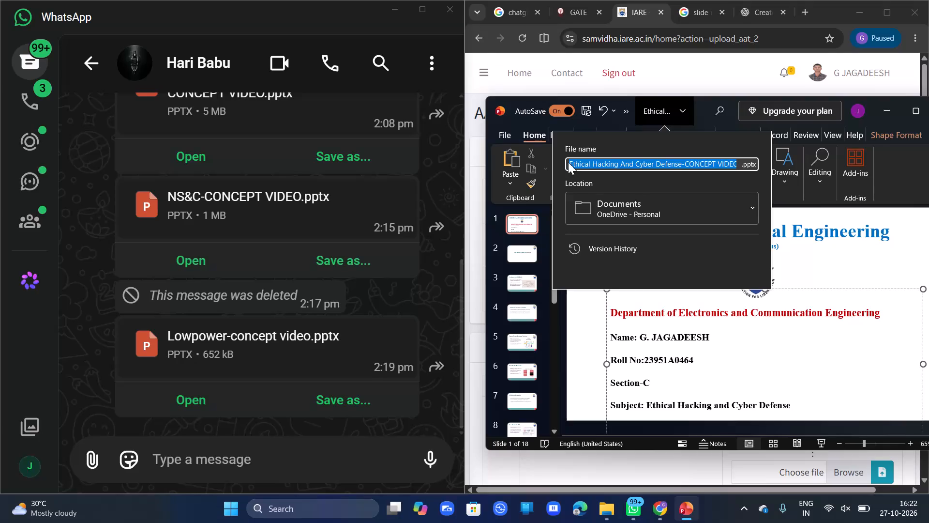
Add "1." at the start of the Ethical Hacking And Cyber Defense presentation's file name and save the presentation.
{"action": "left_click", "coordinate": [567, 161]}
{"action": "left_click", "coordinate": [570, 161]}
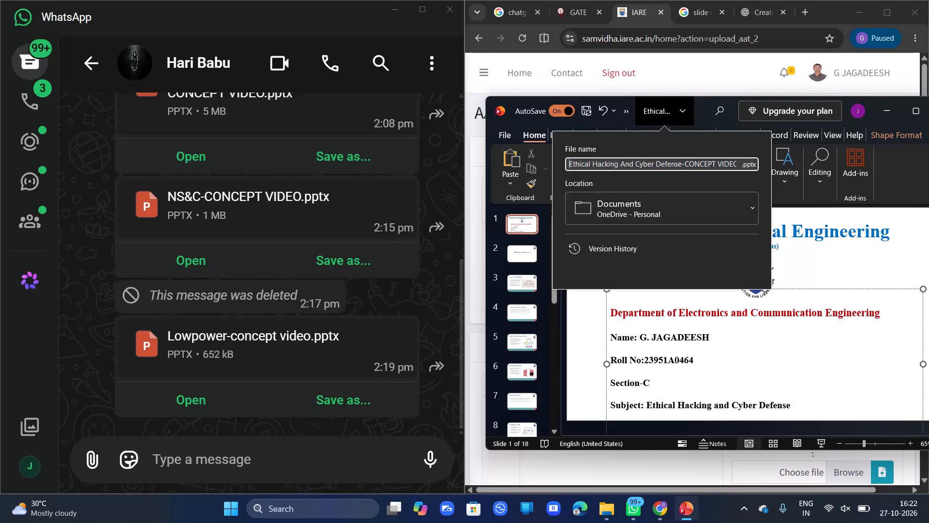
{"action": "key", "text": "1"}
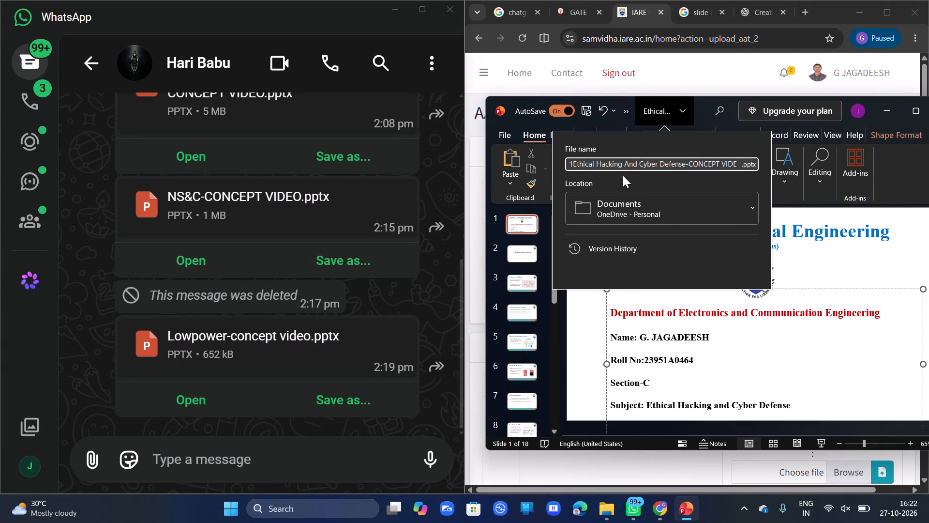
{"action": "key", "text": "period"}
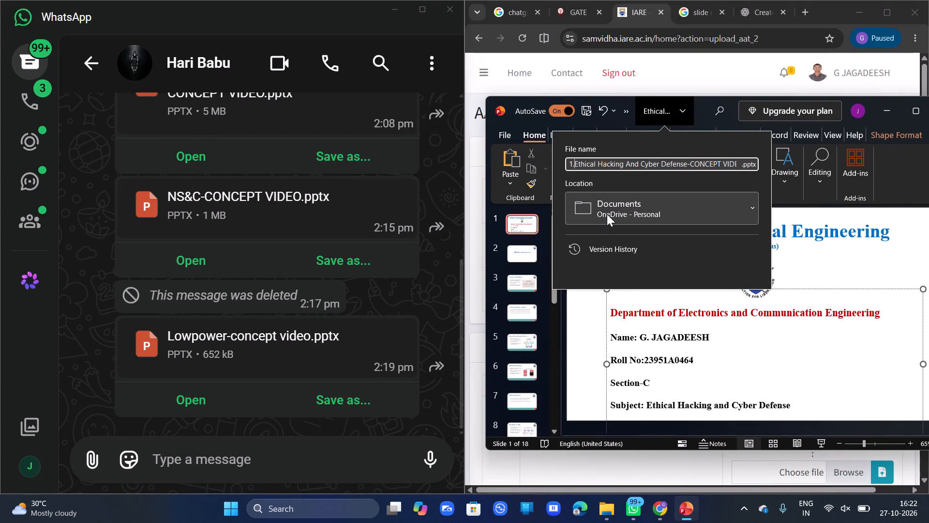
{"action": "left_click", "coordinate": [689, 258]}
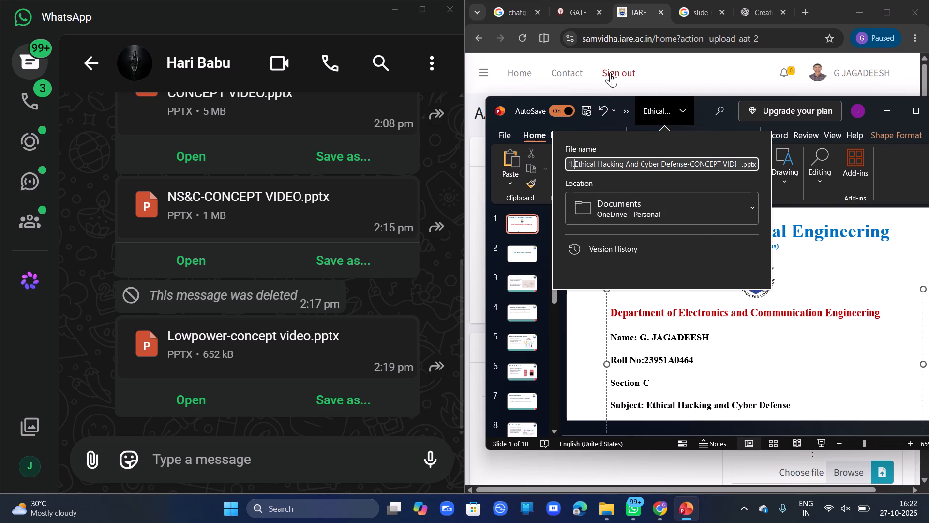
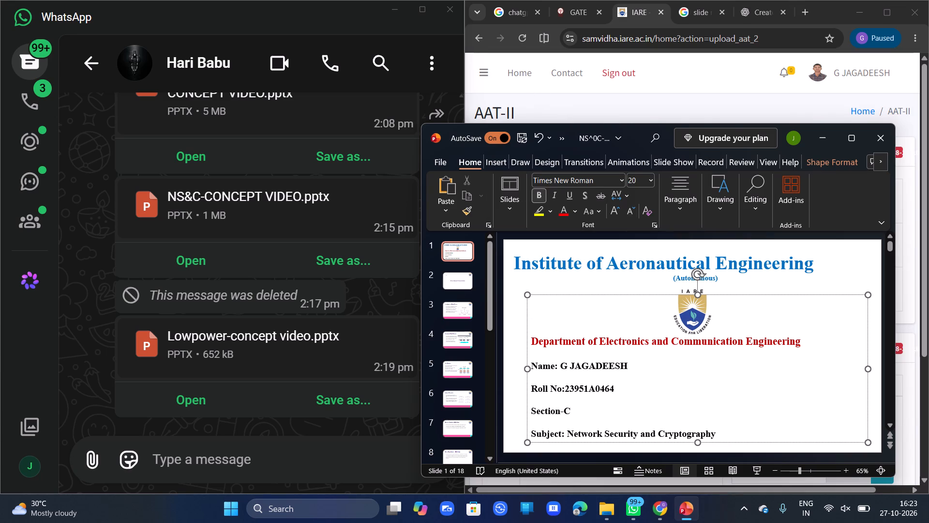
Save the renamed Network Security and Cryptography presentation and check its file name.
{"action": "left_click", "coordinate": [519, 132]}
{"action": "left_click", "coordinate": [600, 138]}
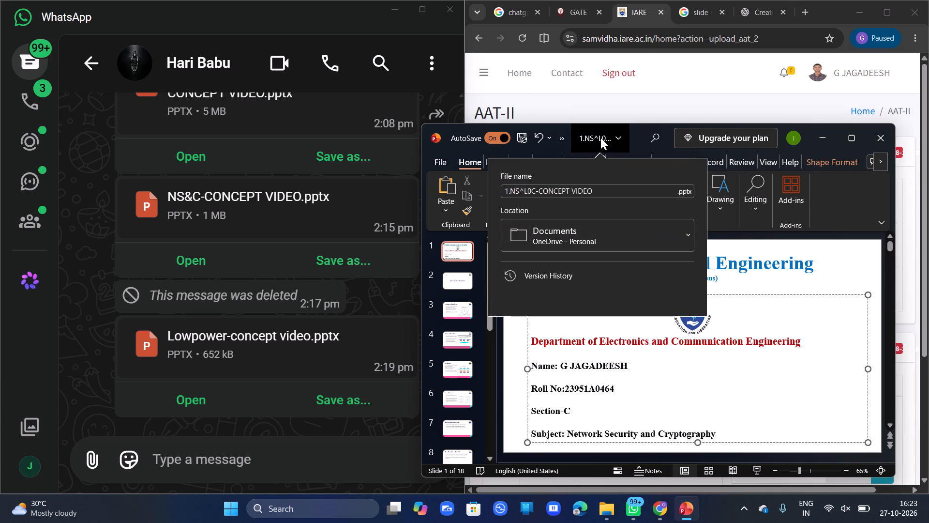
{"action": "left_click", "coordinate": [799, 325]}
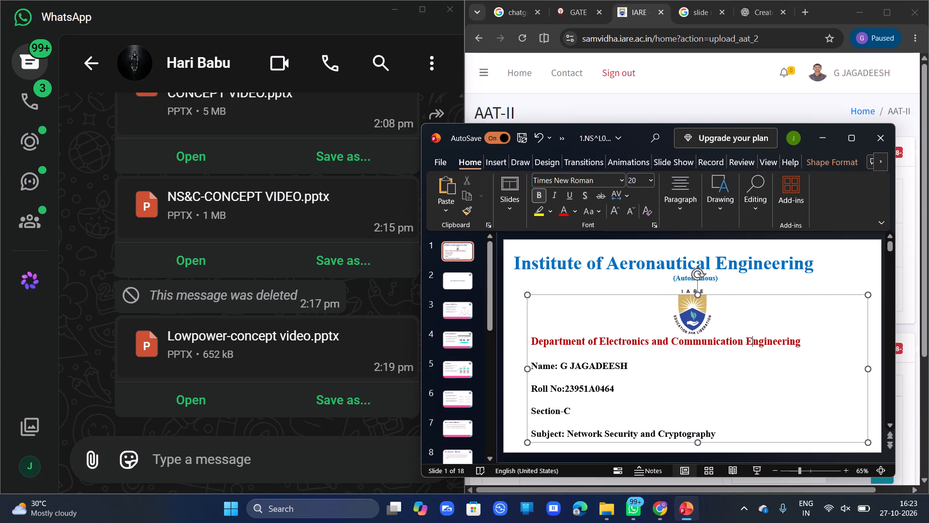
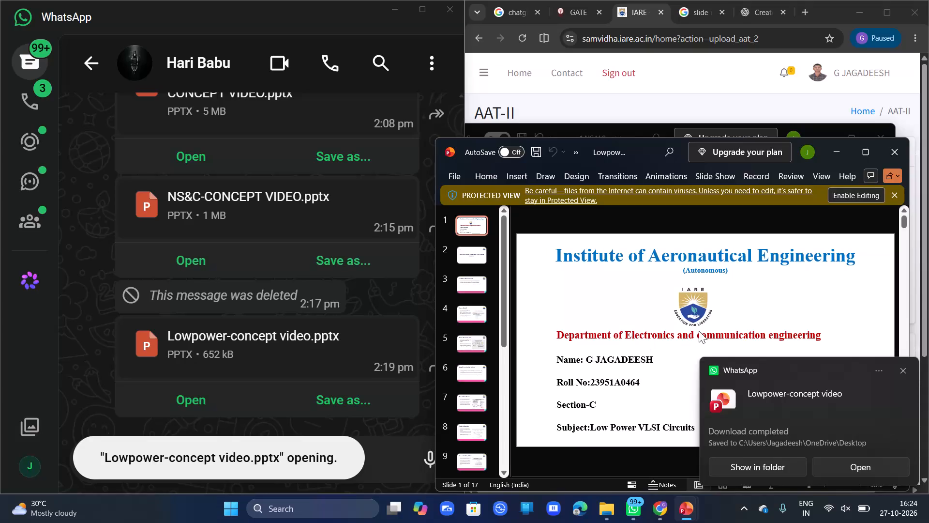
Enable editing of the protected Lowpower-concept video presentation.
{"action": "left_click", "coordinate": [699, 330]}
{"action": "left_click", "coordinate": [845, 189]}
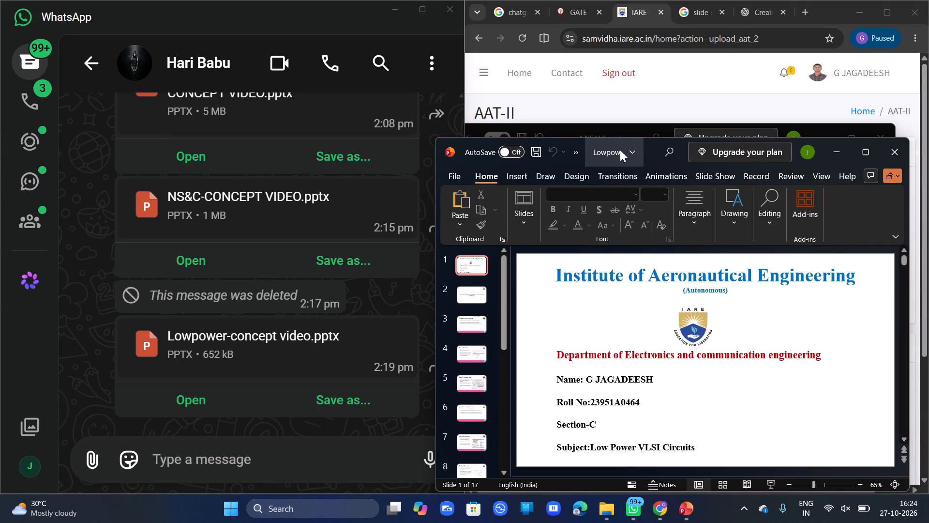
{"action": "left_click", "coordinate": [620, 150]}
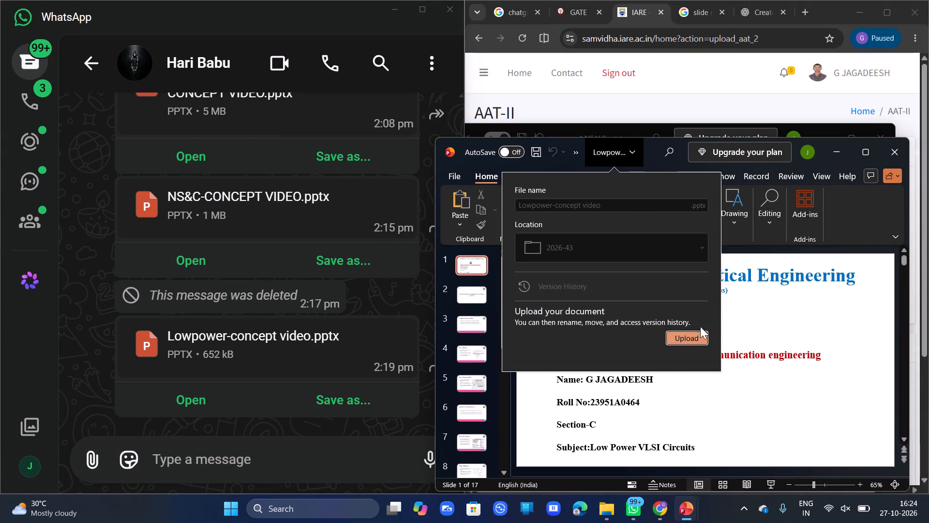
{"action": "left_click", "coordinate": [757, 321]}
Capitalise the initials on the cover slide's department line so it reads "Department of Electronics and Communication Engineering".
{"action": "left_click", "coordinate": [700, 355]}
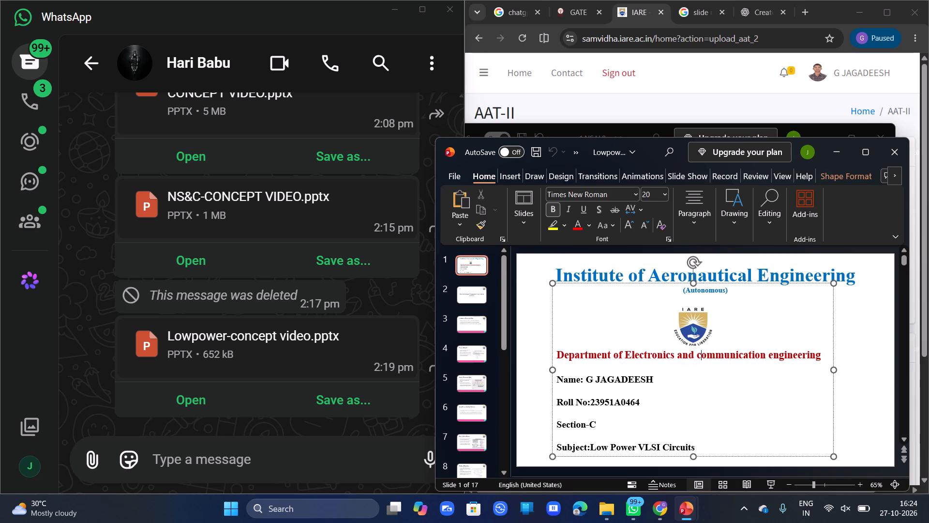
{"action": "key", "text": "BackSpace"}
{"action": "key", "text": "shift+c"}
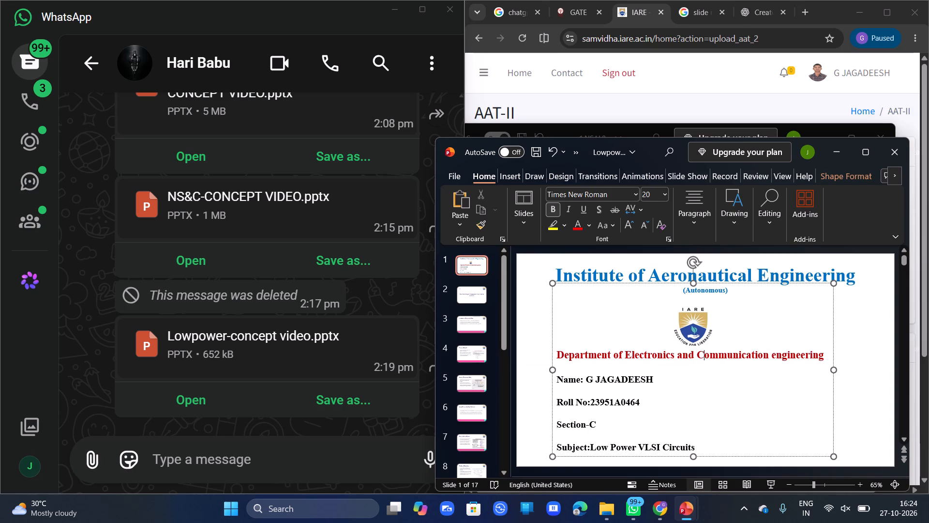
{"action": "key", "text": "Right"}
{"action": "key", "text": "Right"}
{"action": "key", "text": "Right"}
{"action": "key", "text": "Right"}
{"action": "key", "text": "Right"}
{"action": "key", "text": "Right"}
{"action": "key", "text": "Right"}
{"action": "key", "text": "Right"}
{"action": "key", "text": "Right"}
{"action": "key", "text": "Right"}
{"action": "key", "text": "Right"}
{"action": "key", "text": "Right"}
{"action": "key", "text": "Right"}
{"action": "key", "text": "Right"}
{"action": "key", "text": "BackSpace"}
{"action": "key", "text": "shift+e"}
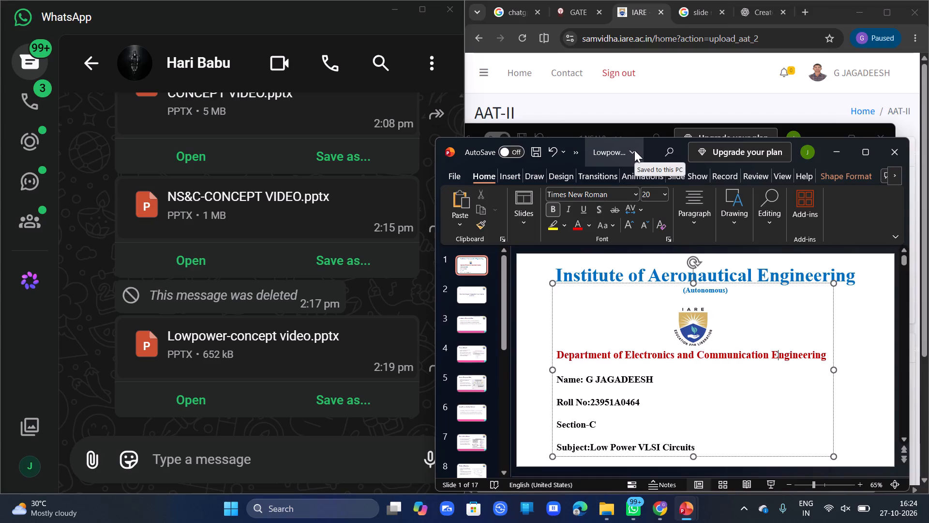
Turn on AutoSave for the Lowpower-concept video presentation.
{"action": "left_click", "coordinate": [524, 149]}
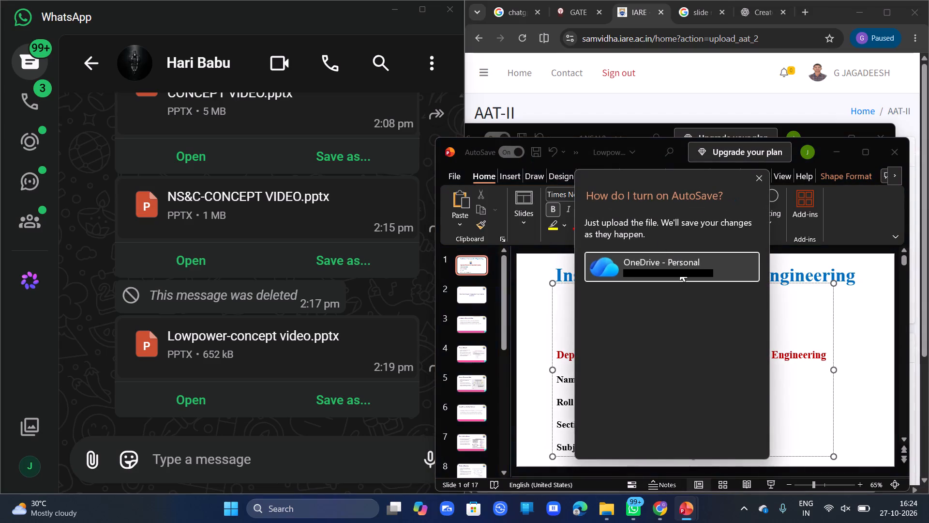
Upload the Lowpower-concept video presentation to the personal OneDrive so that AutoSave is on.
{"action": "left_click", "coordinate": [679, 269]}
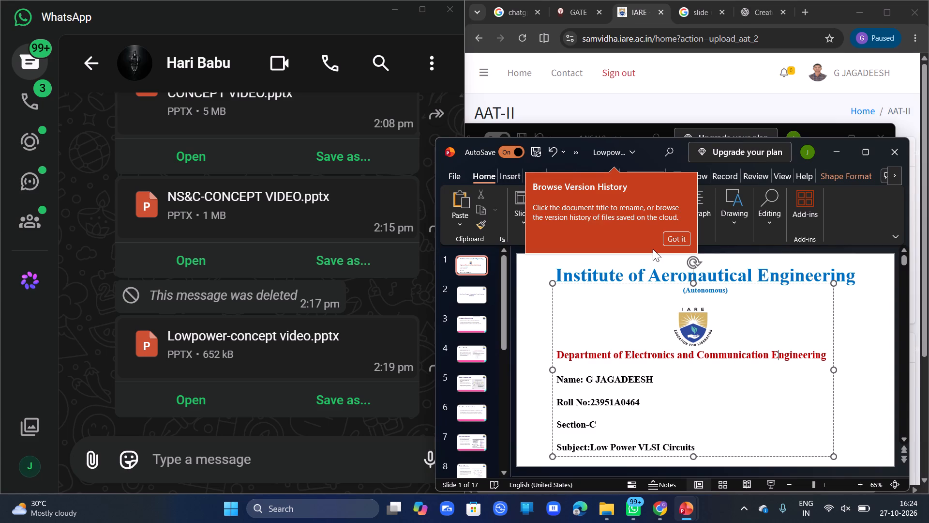
{"action": "left_click", "coordinate": [670, 243]}
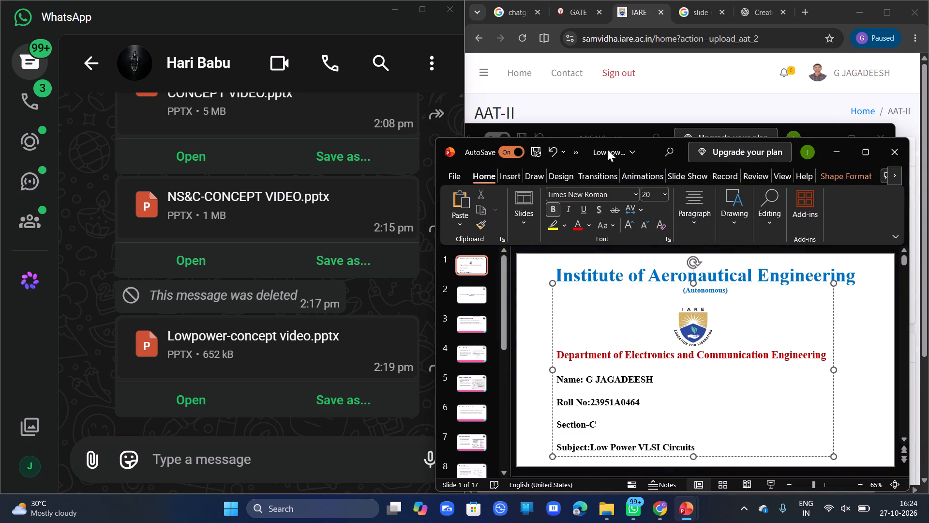
Rename the low power presentation file as "1.Lowpower-concept video".
{"action": "left_click", "coordinate": [635, 157]}
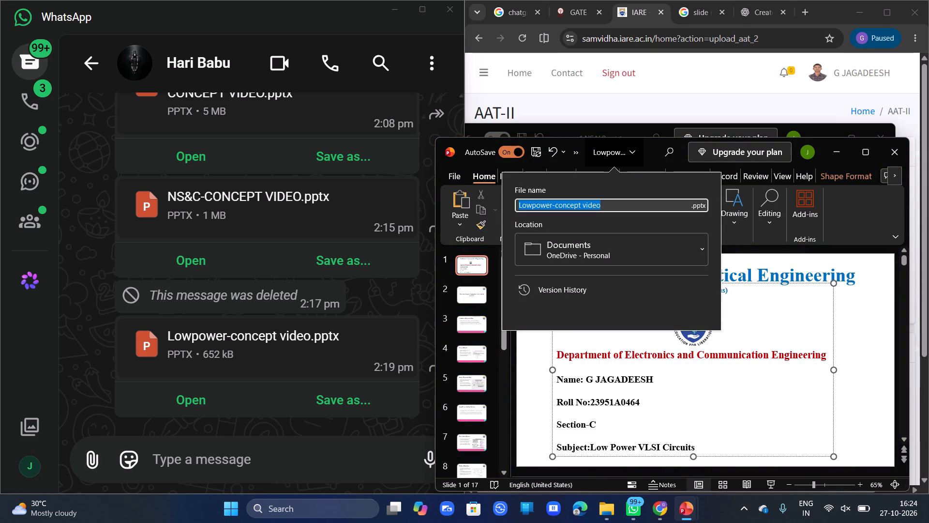
{"action": "left_click", "coordinate": [519, 201]}
{"action": "type", "text": "1."}
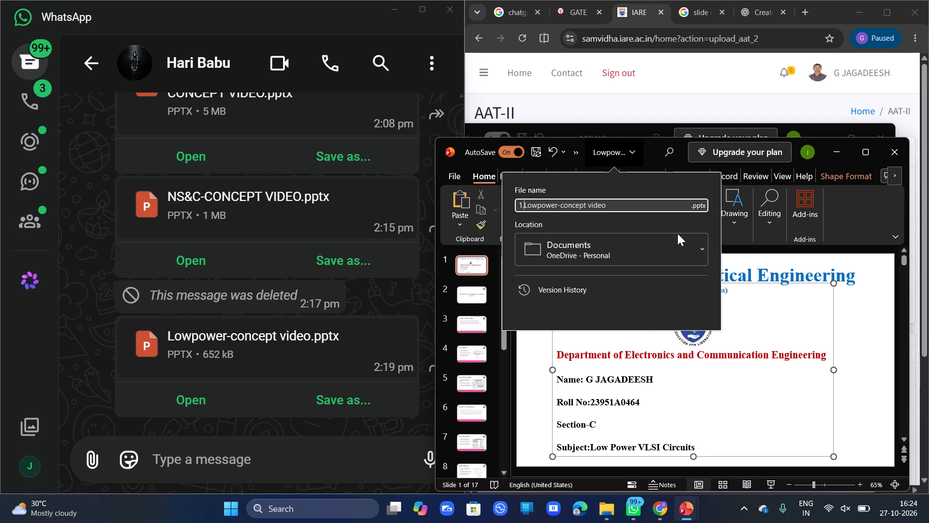
{"action": "left_click", "coordinate": [760, 317]}
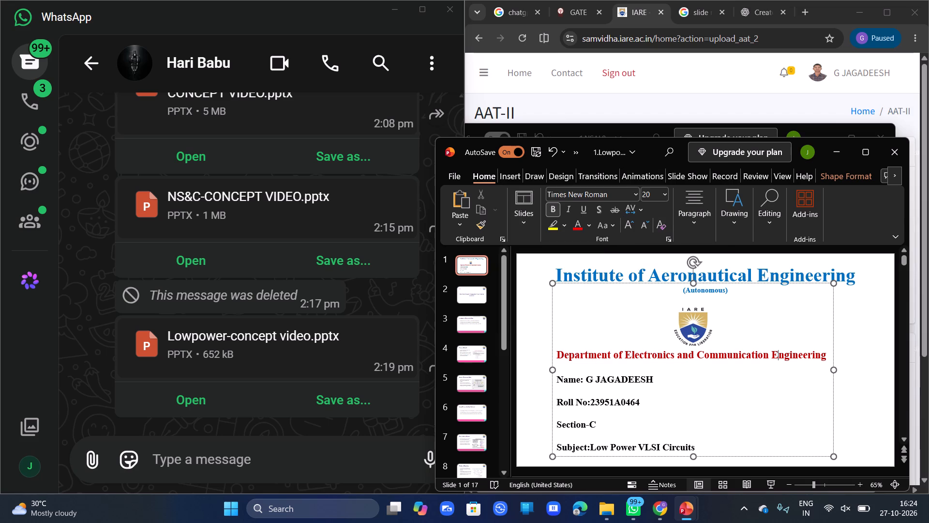
Add a blank slide at the end of the low power presentation, after the Conclusion slide.
{"action": "scroll", "coordinate": [640, 327], "scroll_direction": "down", "scroll_amount": 2}
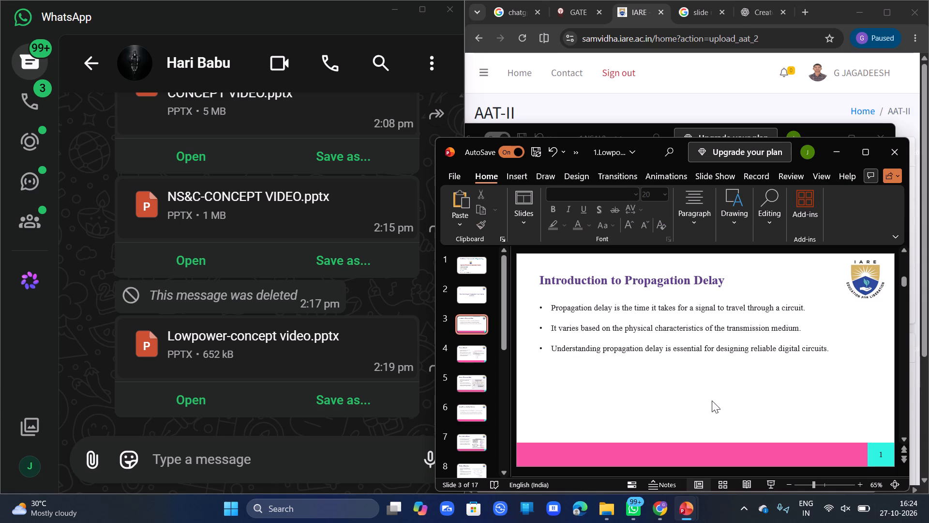
{"action": "scroll", "coordinate": [466, 371], "scroll_direction": "down", "scroll_amount": 11}
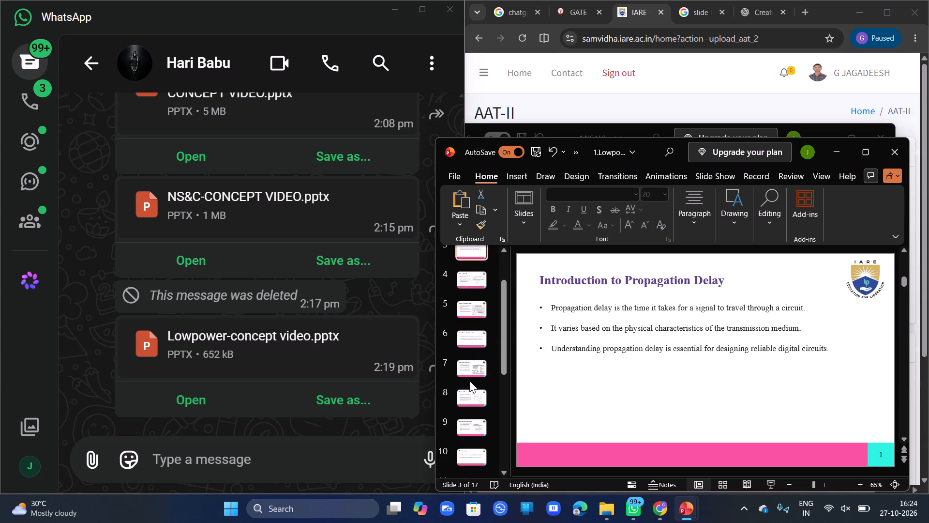
{"action": "scroll", "coordinate": [469, 381], "scroll_direction": "down", "scroll_amount": 20}
{"action": "scroll", "coordinate": [469, 381], "scroll_direction": "down", "scroll_amount": 15}
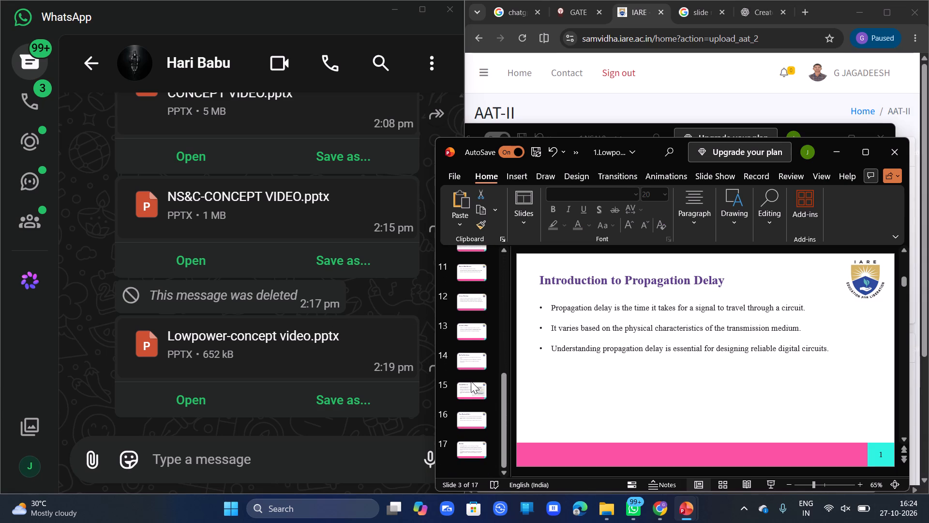
{"action": "left_click", "coordinate": [478, 454]}
{"action": "scroll", "coordinate": [471, 421], "scroll_direction": "down", "scroll_amount": 11}
{"action": "scroll", "coordinate": [470, 422], "scroll_direction": "up", "scroll_amount": 3}
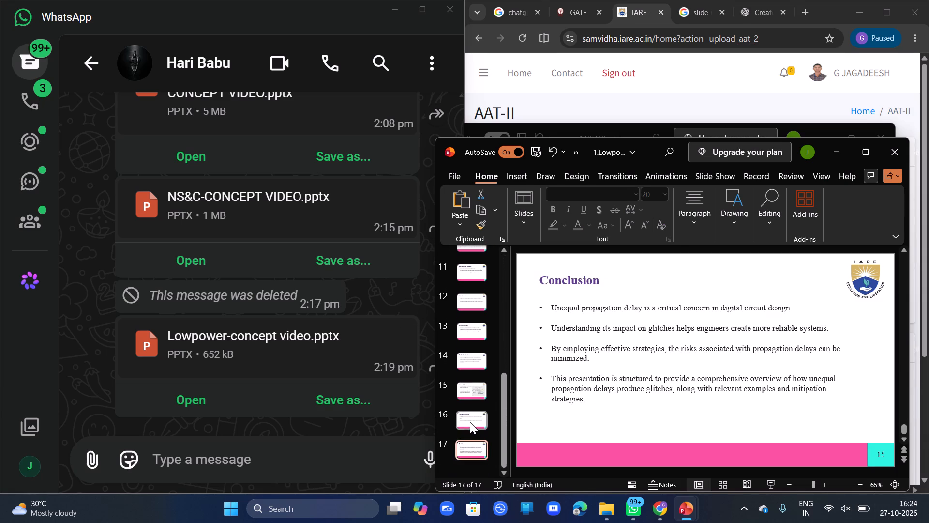
{"action": "scroll", "coordinate": [470, 422], "scroll_direction": "up", "scroll_amount": 2}
{"action": "scroll", "coordinate": [470, 422], "scroll_direction": "down", "scroll_amount": 15}
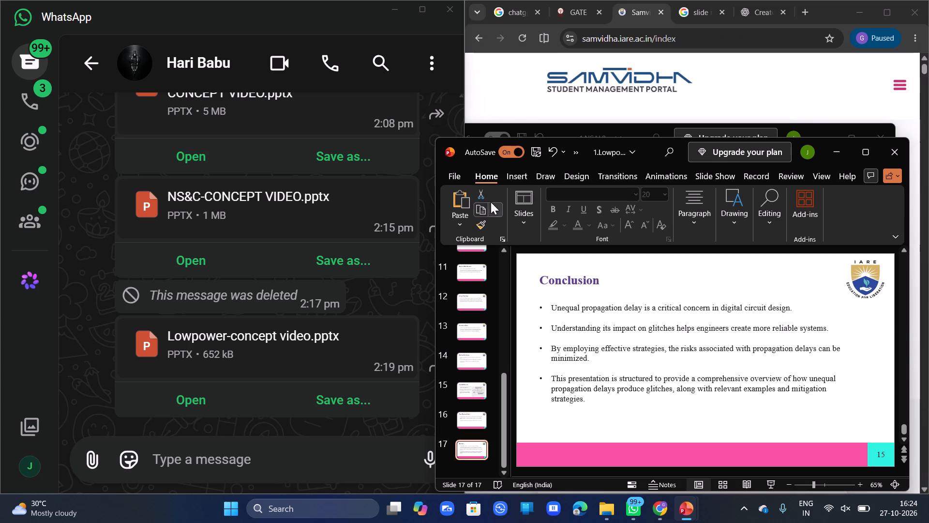
{"action": "scroll", "coordinate": [237, 234], "scroll_direction": "down", "scroll_amount": 5}
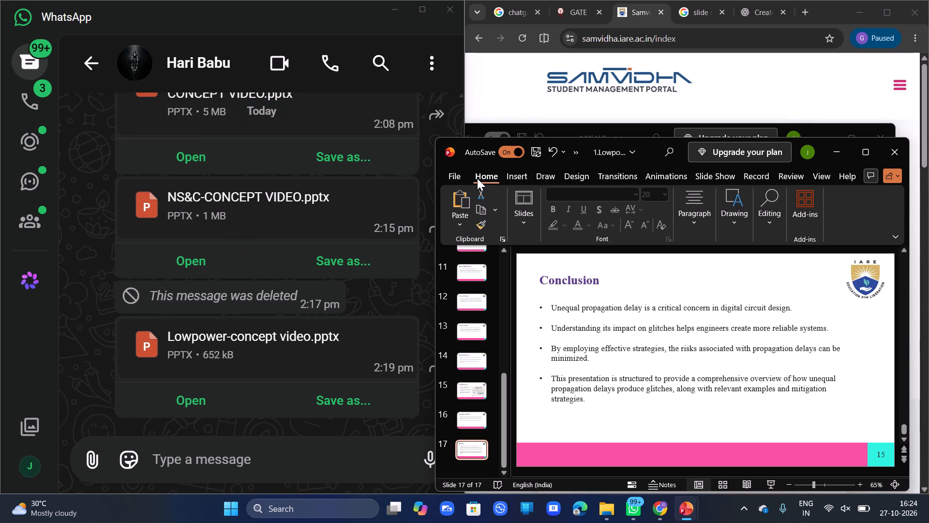
{"action": "left_click", "coordinate": [518, 200]}
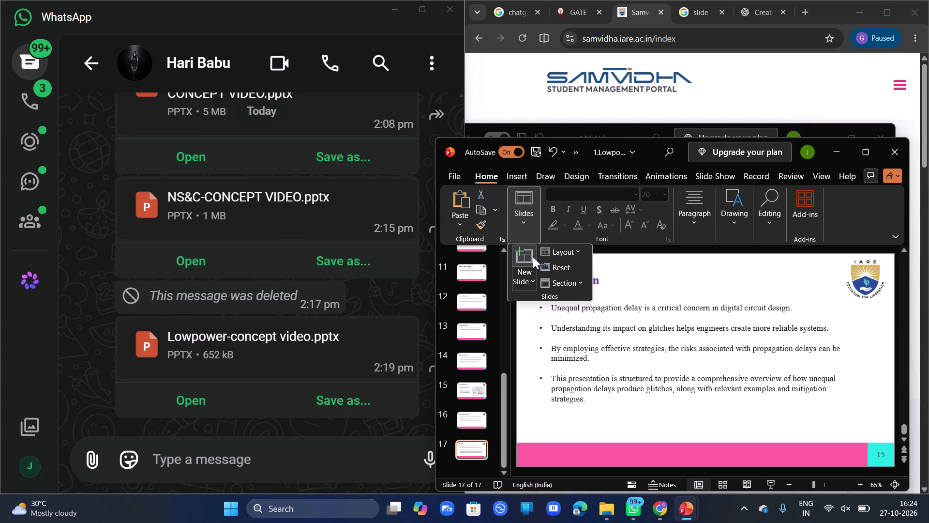
{"action": "left_click", "coordinate": [528, 259]}
{"action": "scroll", "coordinate": [544, 299], "scroll_direction": "down", "scroll_amount": 2}
{"action": "left_click", "coordinate": [621, 331]}
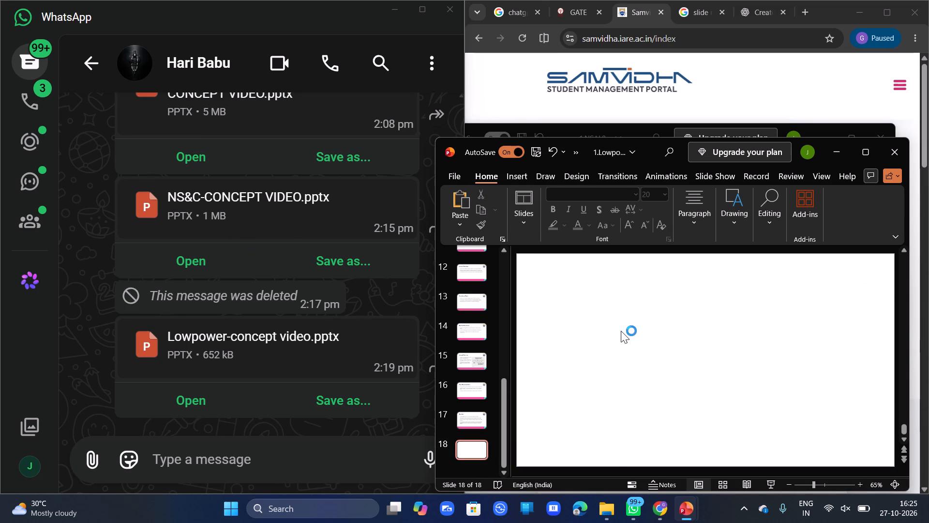
Copy the thank-you picture from the last slide of the network security presentation onto the low power presentation's blank last slide.
{"action": "left_click_drag", "start_coordinate": [645, 147], "coordinate": [181, 138]}
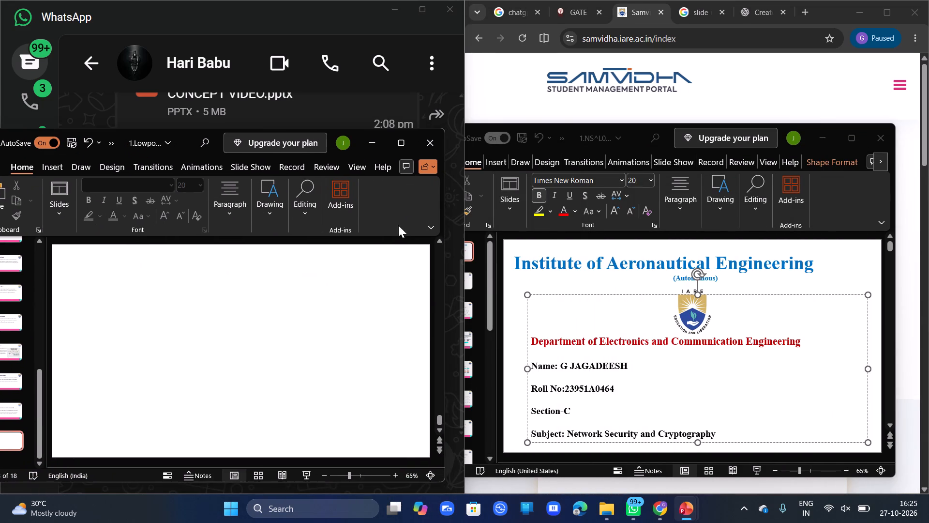
{"action": "scroll", "coordinate": [490, 278], "scroll_direction": "down", "scroll_amount": 16}
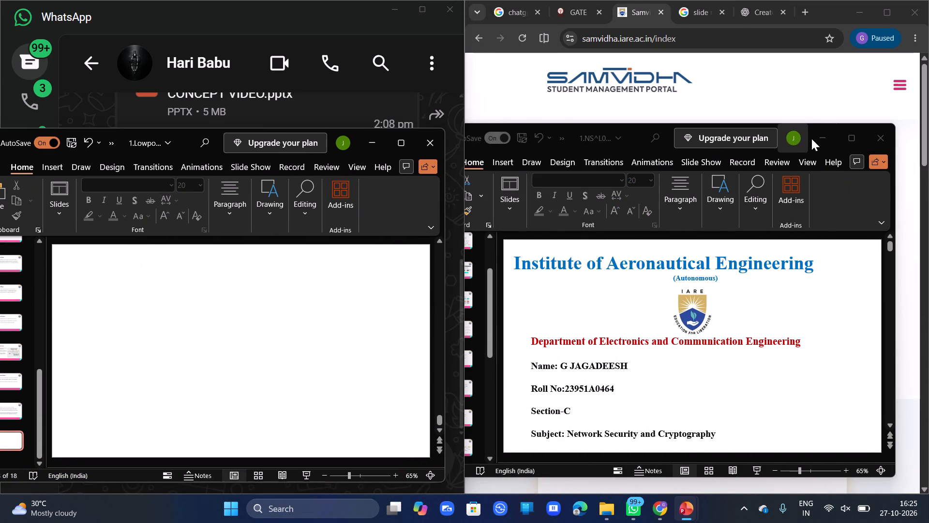
{"action": "left_click", "coordinate": [870, 211]}
{"action": "scroll", "coordinate": [452, 341], "scroll_direction": "down", "scroll_amount": 16}
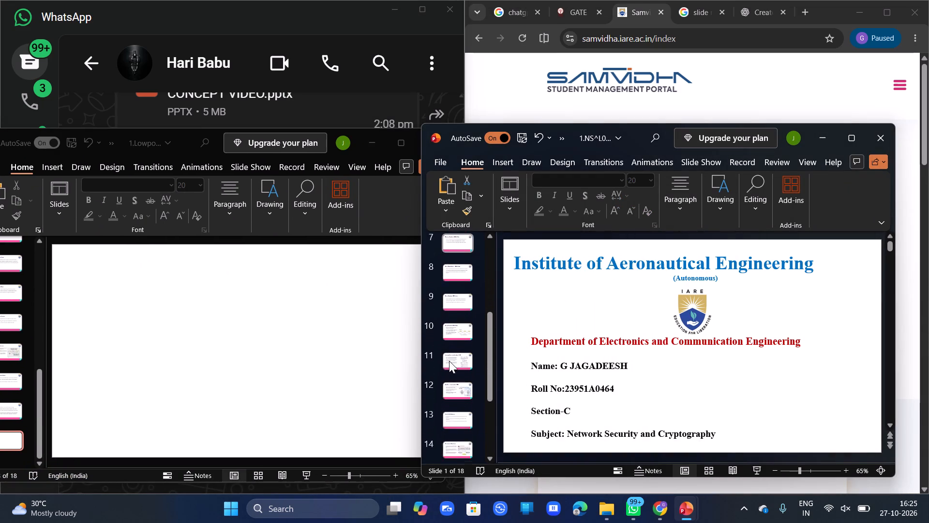
{"action": "scroll", "coordinate": [449, 361], "scroll_direction": "down", "scroll_amount": 20}
{"action": "scroll", "coordinate": [449, 361], "scroll_direction": "down", "scroll_amount": 2}
{"action": "left_click", "coordinate": [465, 431]}
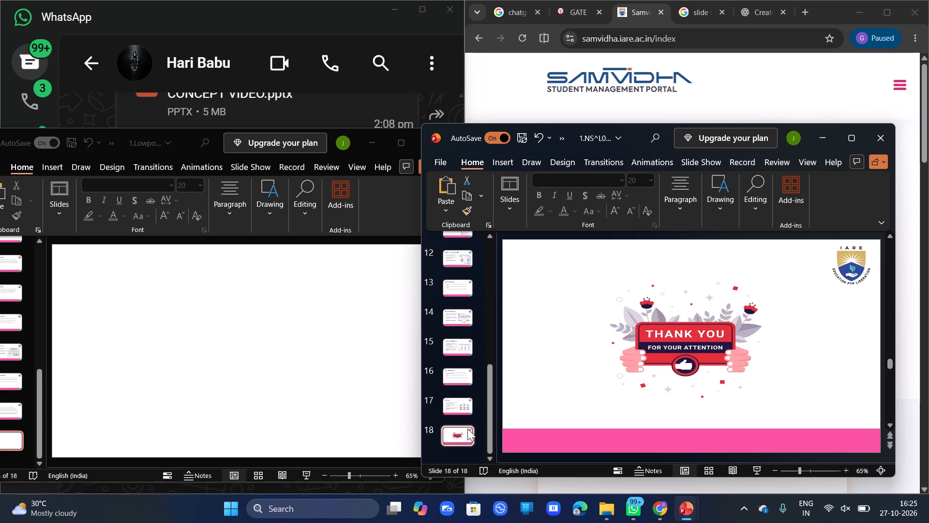
{"action": "left_click", "coordinate": [647, 360]}
{"action": "key", "text": "ctrl+c"}
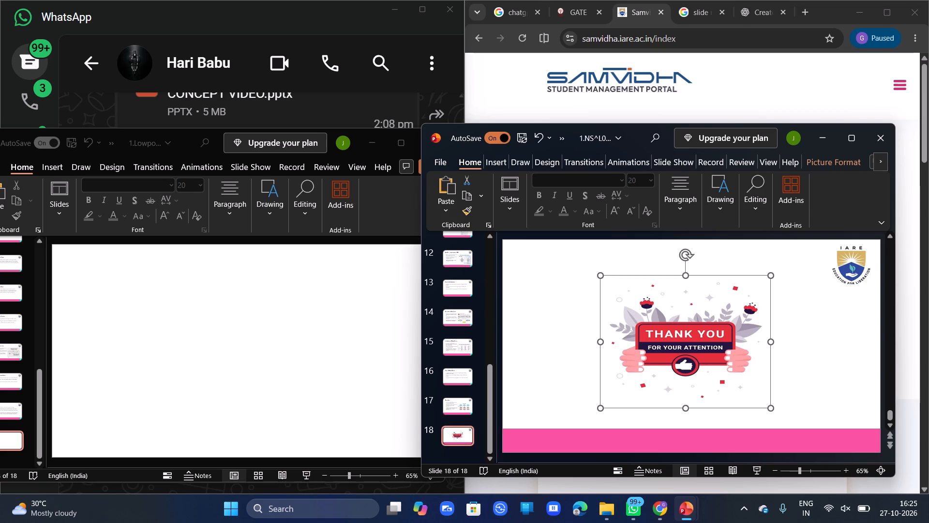
{"action": "left_click", "coordinate": [217, 335]}
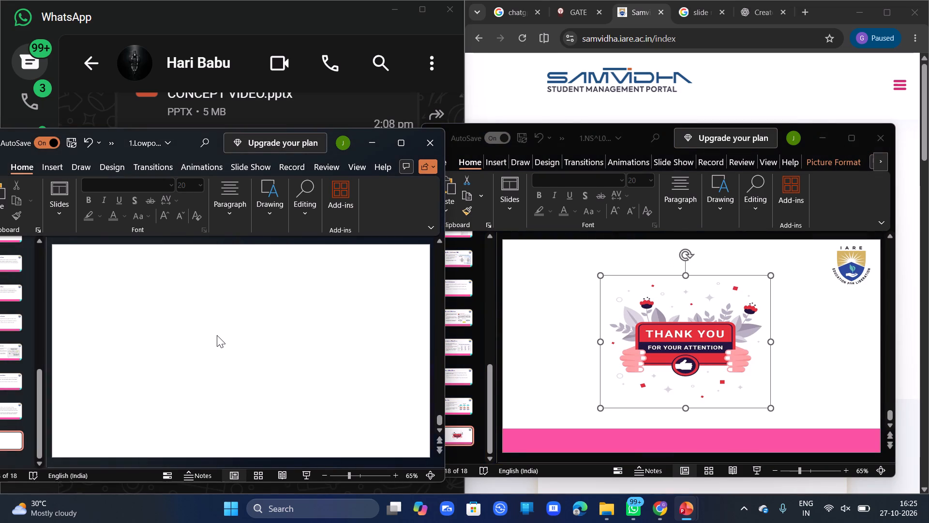
{"action": "key", "text": "ctrl+v"}
{"action": "left_click", "coordinate": [543, 351]}
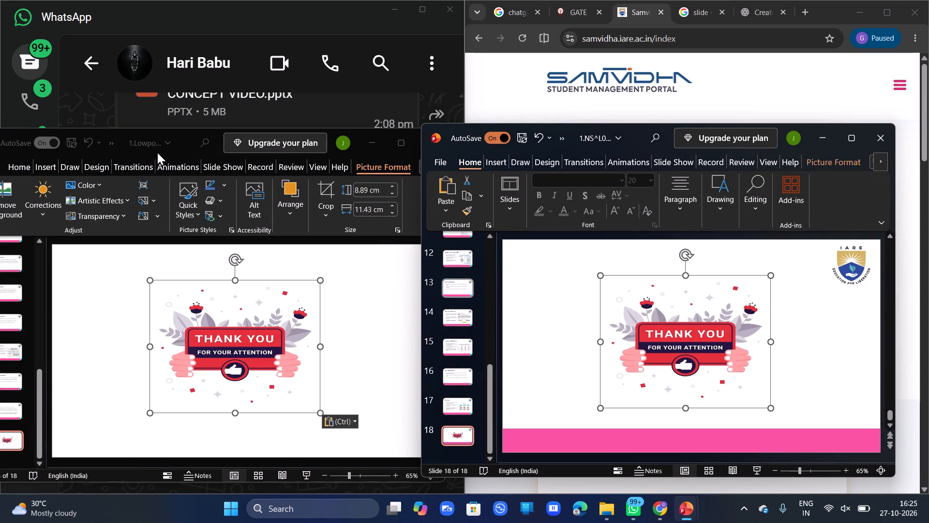
Save the low power presentation with its thank-you slide, and save the network security presentation as well.
{"action": "left_click", "coordinate": [379, 277]}
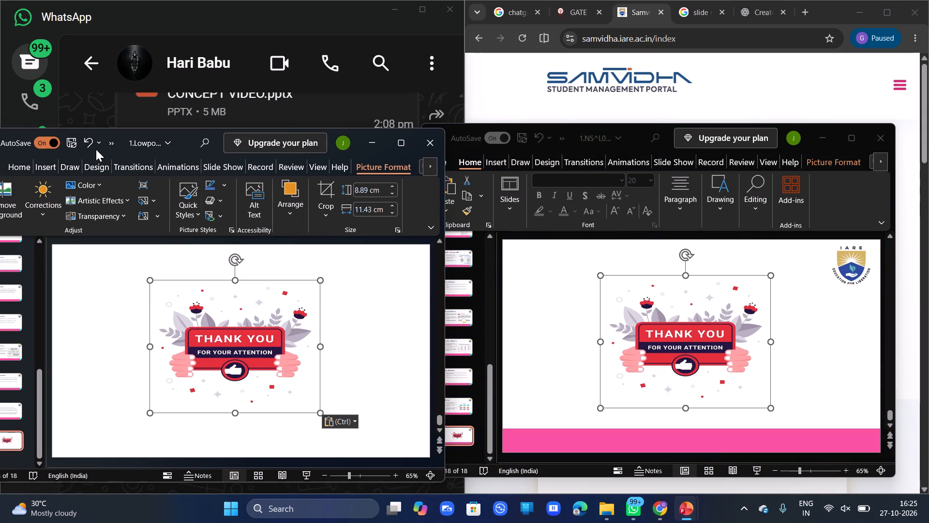
{"action": "left_click", "coordinate": [78, 144]}
{"action": "left_click", "coordinate": [564, 282]}
{"action": "left_click", "coordinate": [518, 137]}
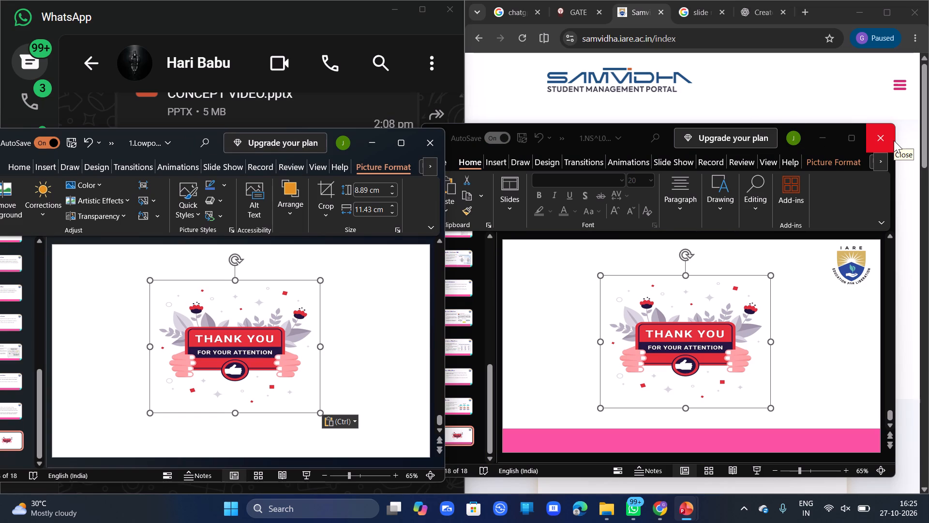
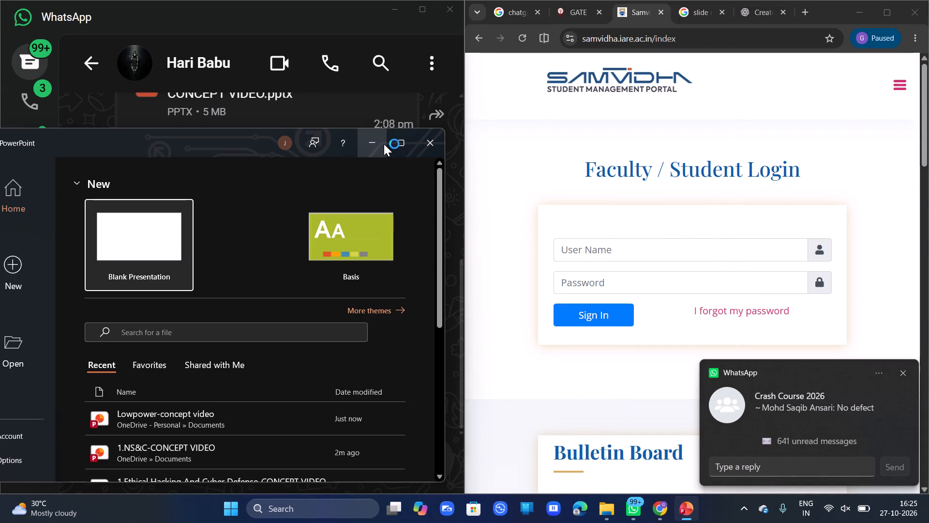
Open the recent presentation "1embeded IOT-Based Agriculture Weather Monitoring System" from a maximized start window.
{"action": "left_click", "coordinate": [397, 140]}
{"action": "scroll", "coordinate": [324, 261], "scroll_direction": "down", "scroll_amount": 1}
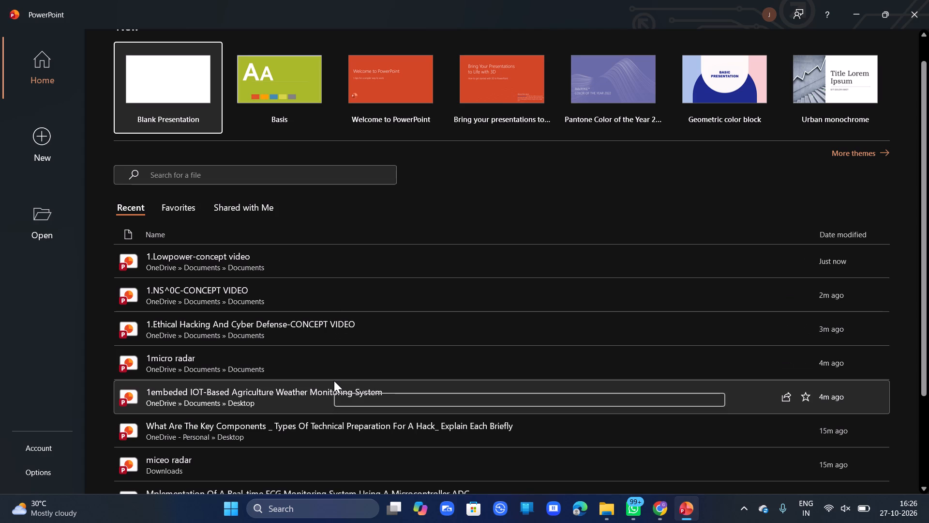
{"action": "left_click", "coordinate": [324, 389]}
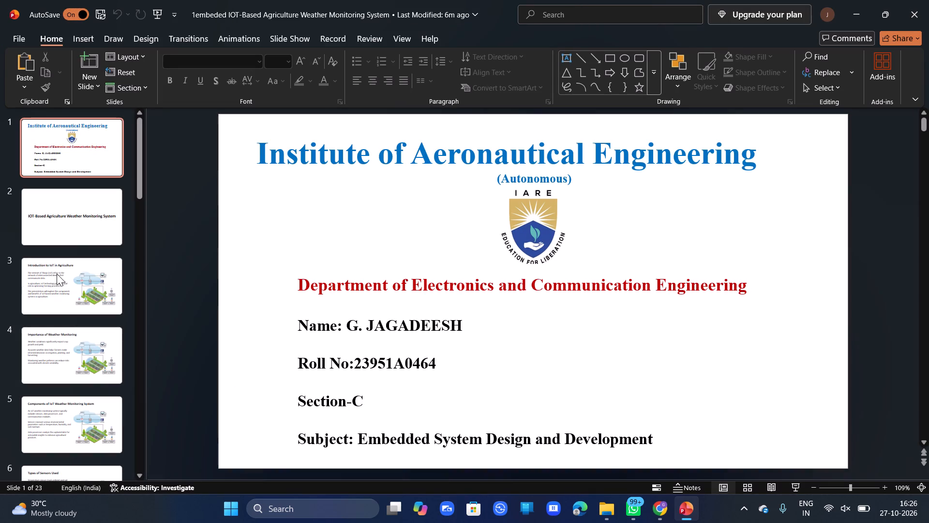
Delete the broken picture placeholder from slide 19, "Policy and Regulation Considerations".
{"action": "scroll", "coordinate": [85, 266], "scroll_direction": "down", "scroll_amount": 20}
{"action": "scroll", "coordinate": [85, 266], "scroll_direction": "down", "scroll_amount": 11}
{"action": "scroll", "coordinate": [90, 286], "scroll_direction": "up", "scroll_amount": 1}
{"action": "scroll", "coordinate": [90, 286], "scroll_direction": "down", "scroll_amount": 16}
{"action": "scroll", "coordinate": [87, 289], "scroll_direction": "up", "scroll_amount": 4}
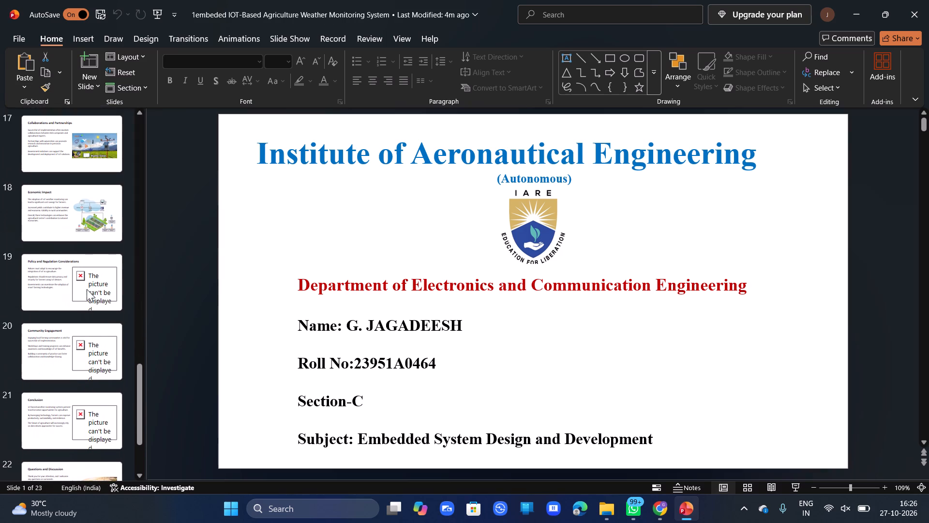
{"action": "left_click", "coordinate": [87, 289]}
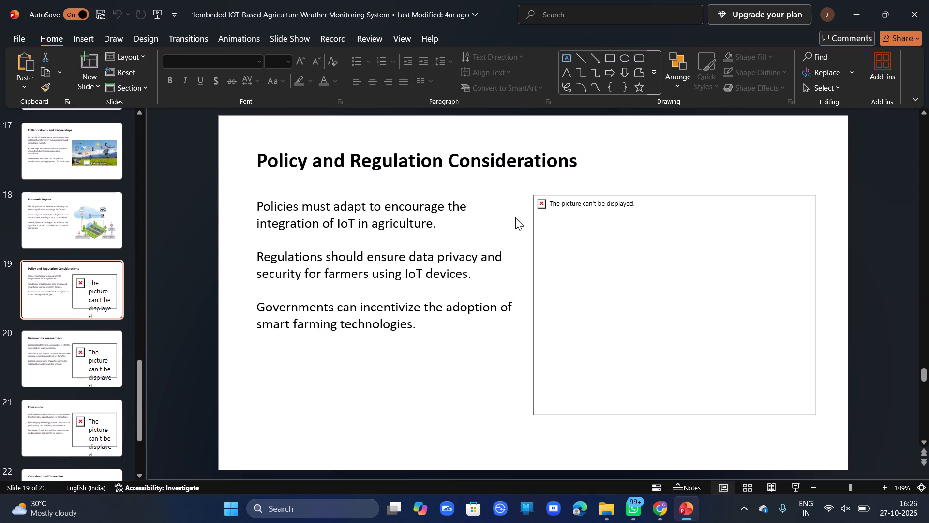
{"action": "left_click", "coordinate": [570, 207]}
{"action": "key", "text": "Delete"}
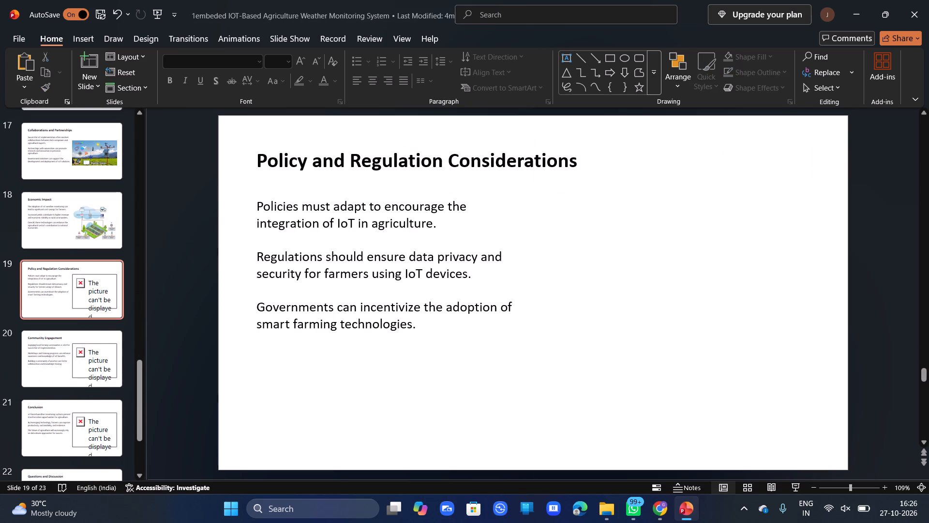
Widen the body text box on the Policy and Regulation Considerations slide so each paragraph fits on one line.
{"action": "left_click", "coordinate": [252, 199]}
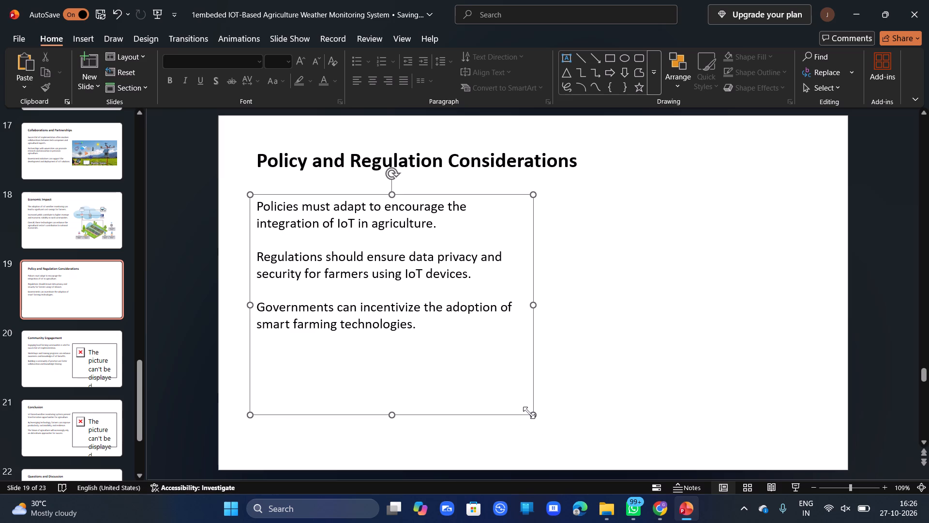
{"action": "left_click_drag", "start_coordinate": [536, 418], "coordinate": [740, 462]}
{"action": "left_click", "coordinate": [669, 414]}
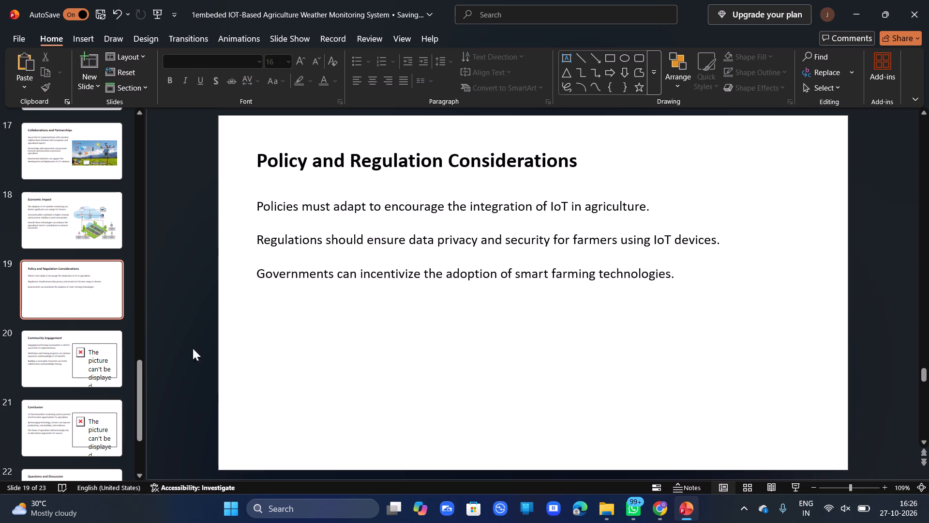
Delete the broken picture placeholder on the Community Engagement slide and widen the body text box into the freed space.
{"action": "left_click", "coordinate": [103, 372]}
{"action": "left_click", "coordinate": [584, 289]}
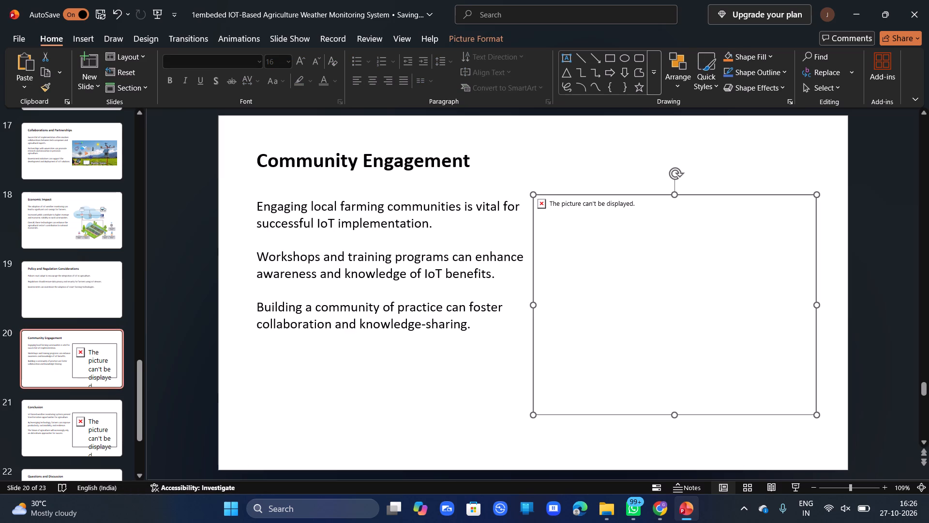
{"action": "key", "text": "Delete"}
{"action": "left_click", "coordinate": [352, 277]}
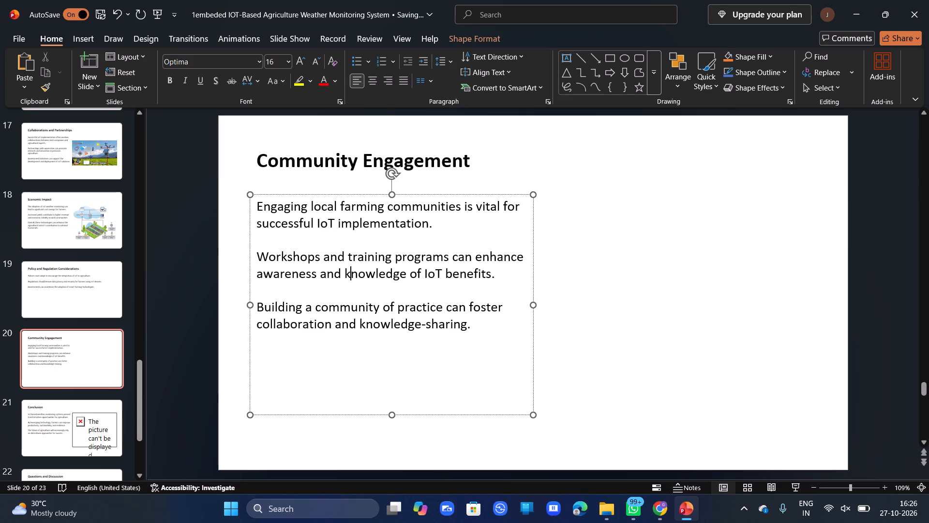
{"action": "left_click_drag", "start_coordinate": [532, 414], "coordinate": [731, 407]}
{"action": "left_click", "coordinate": [779, 359]}
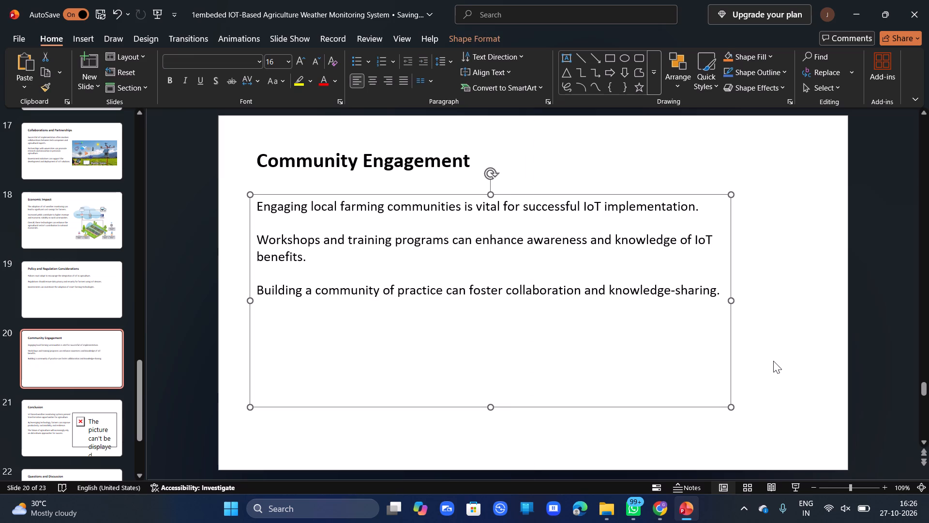
Delete the broken picture placeholder on the Conclusion slide and enlarge the body text box across most of the slide's width.
{"action": "left_click", "coordinate": [120, 440]}
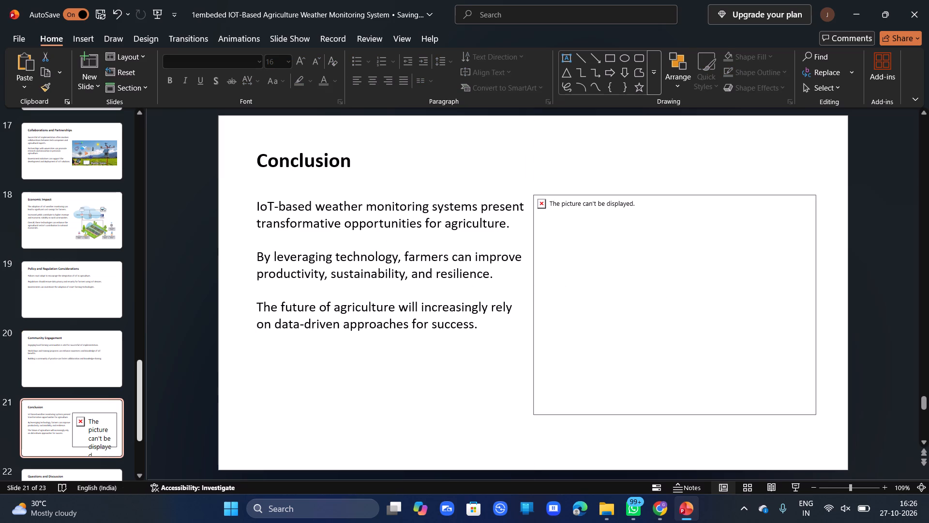
{"action": "left_click", "coordinate": [651, 303]}
{"action": "key", "text": "Delete"}
{"action": "left_click", "coordinate": [345, 238]}
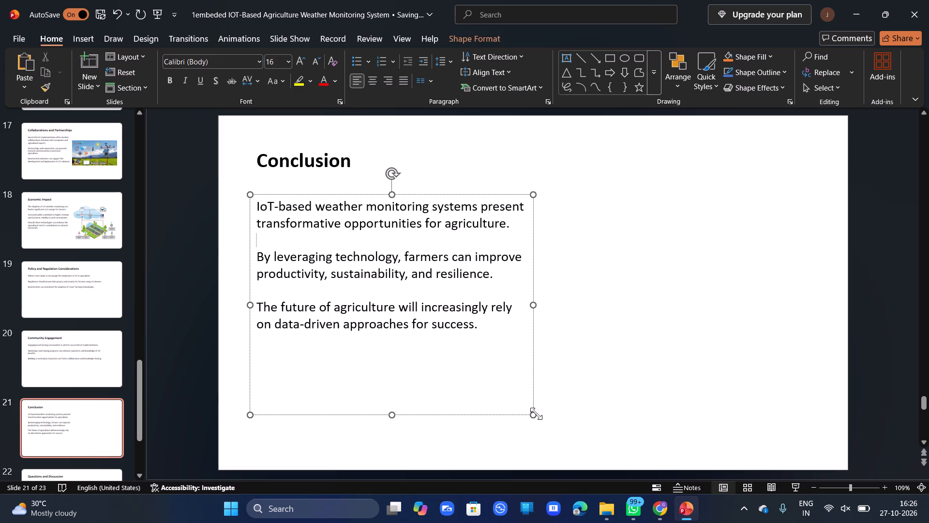
{"action": "left_click_drag", "start_coordinate": [534, 416], "coordinate": [801, 415]}
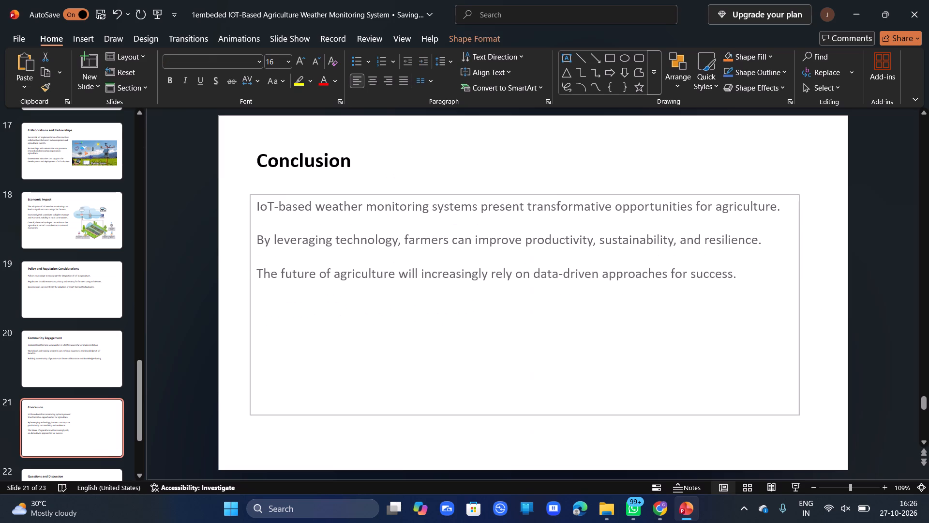
{"action": "left_click_drag", "start_coordinate": [801, 415], "coordinate": [767, 428]}
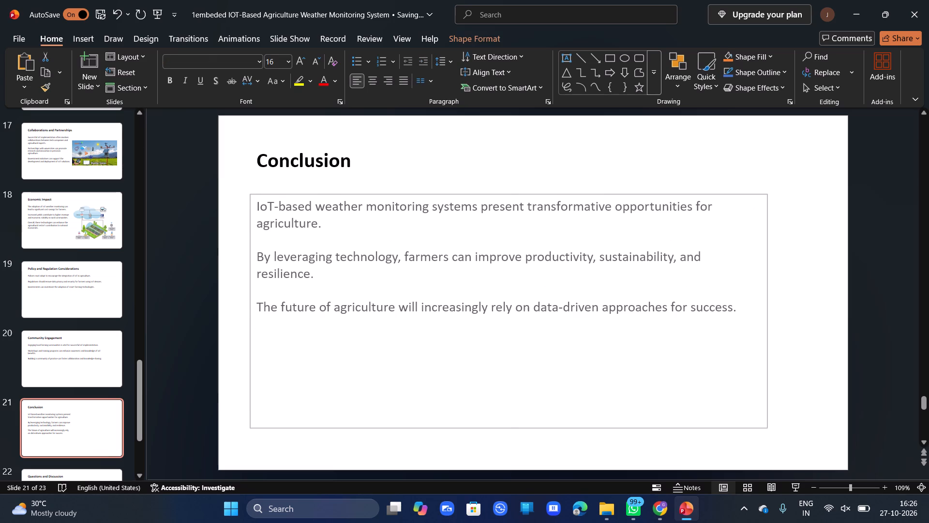
{"action": "left_click_drag", "start_coordinate": [767, 428], "coordinate": [767, 429]}
{"action": "left_click", "coordinate": [532, 361]}
{"action": "scroll", "coordinate": [118, 378], "scroll_direction": "down", "scroll_amount": 2}
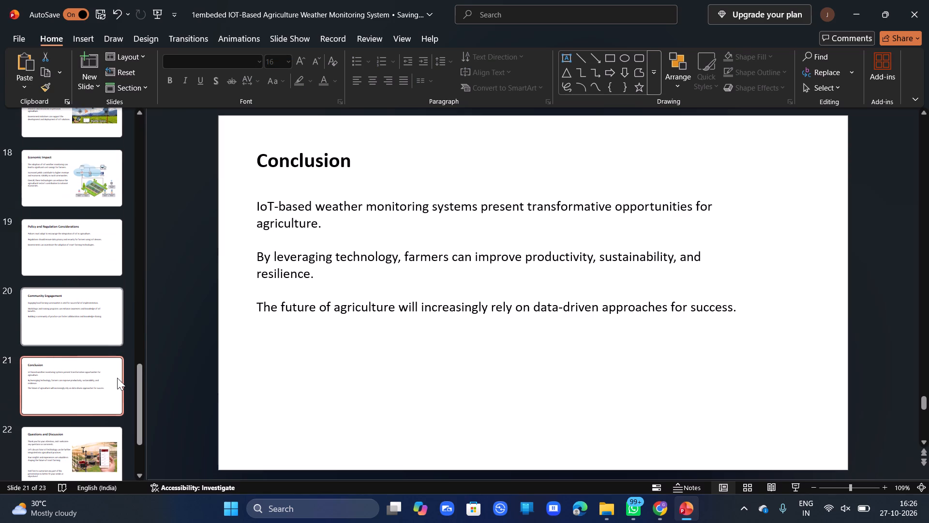
{"action": "scroll", "coordinate": [108, 357], "scroll_direction": "down", "scroll_amount": 2}
{"action": "left_click", "coordinate": [107, 357]}
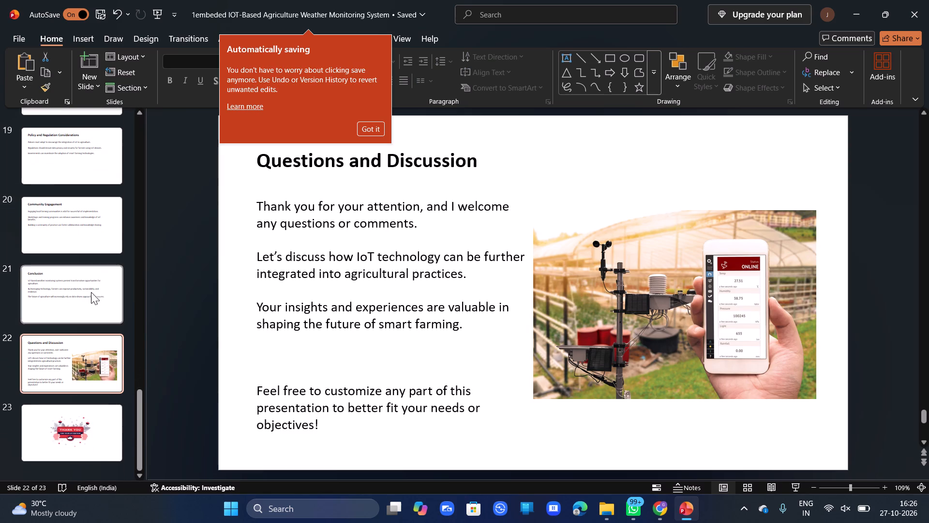
{"action": "scroll", "coordinate": [39, 141], "scroll_direction": "up", "scroll_amount": 18}
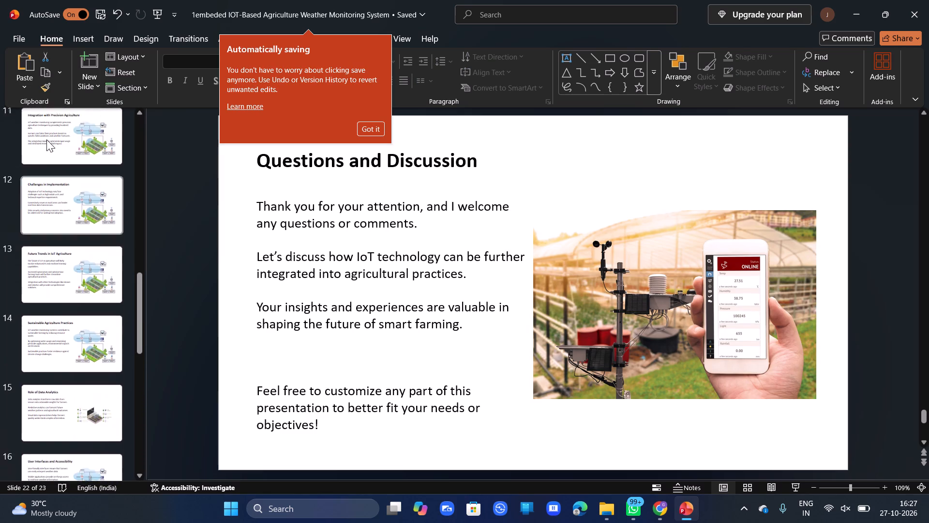
{"action": "scroll", "coordinate": [46, 139], "scroll_direction": "up", "scroll_amount": 14}
{"action": "scroll", "coordinate": [51, 153], "scroll_direction": "down", "scroll_amount": 4}
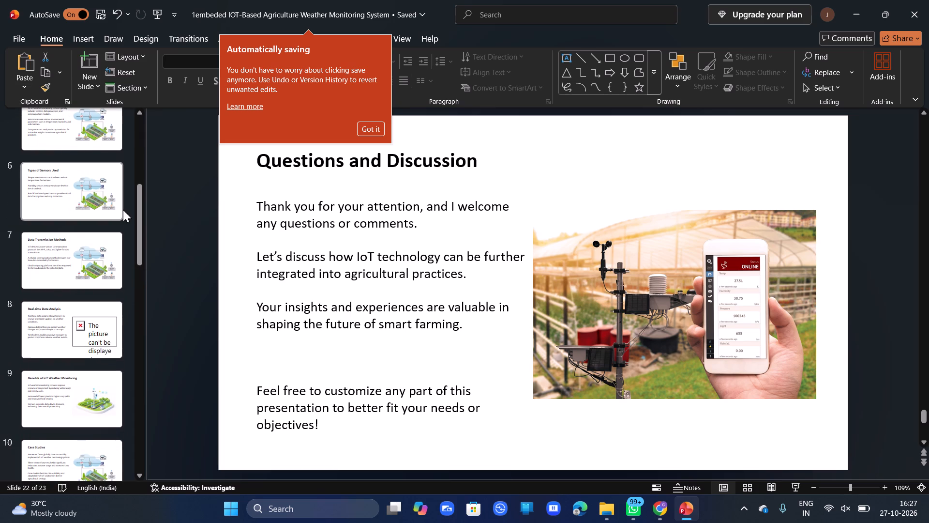
{"action": "left_click", "coordinate": [102, 323]}
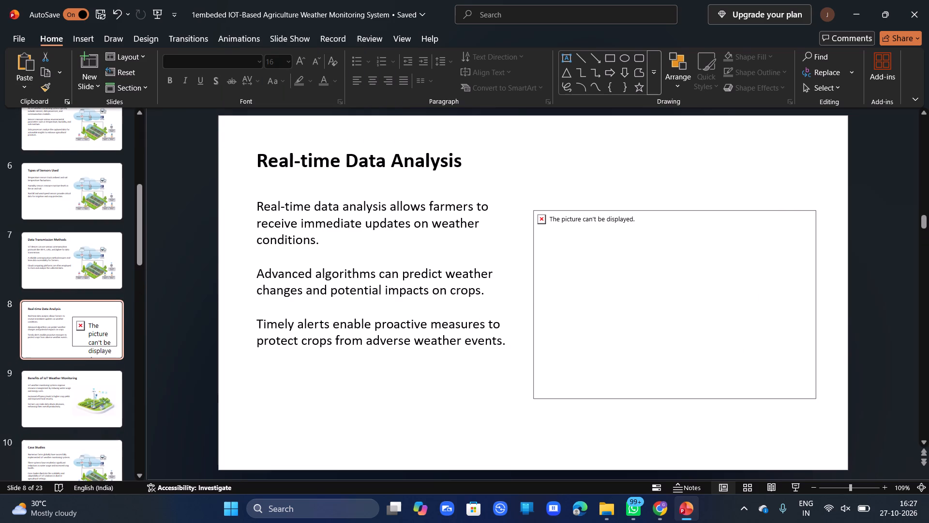